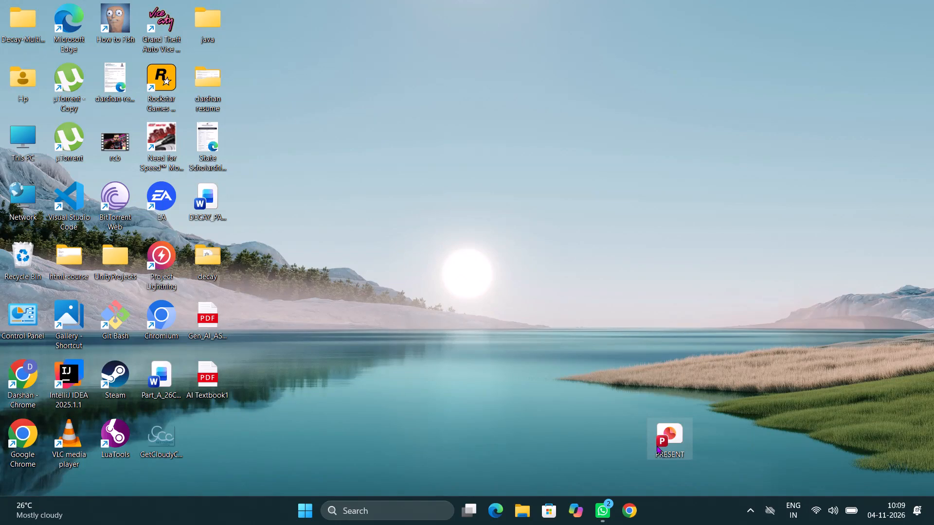
Open the PRESENT presentation from the desktop.
double_click(680, 434)
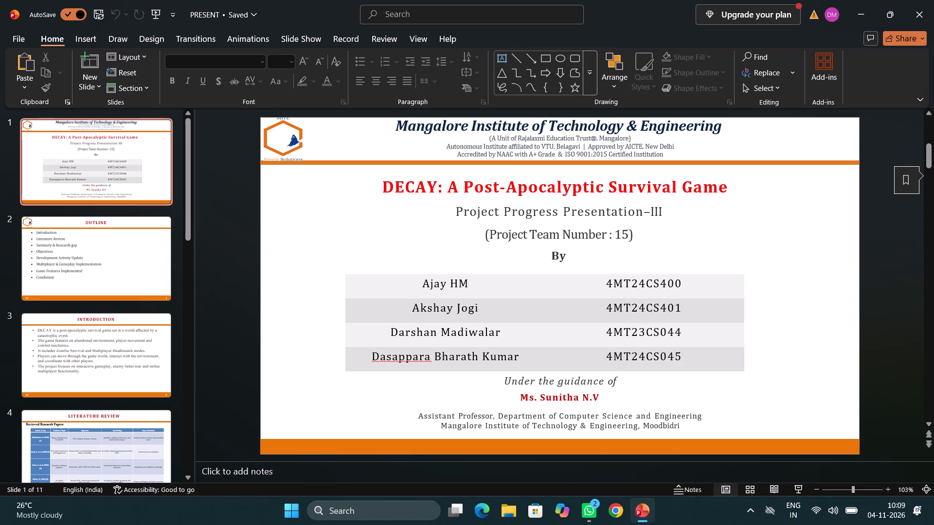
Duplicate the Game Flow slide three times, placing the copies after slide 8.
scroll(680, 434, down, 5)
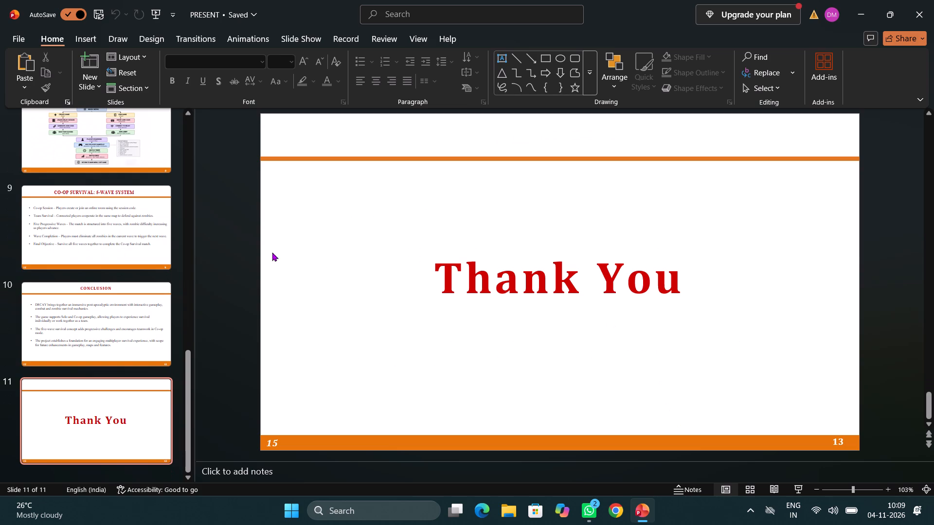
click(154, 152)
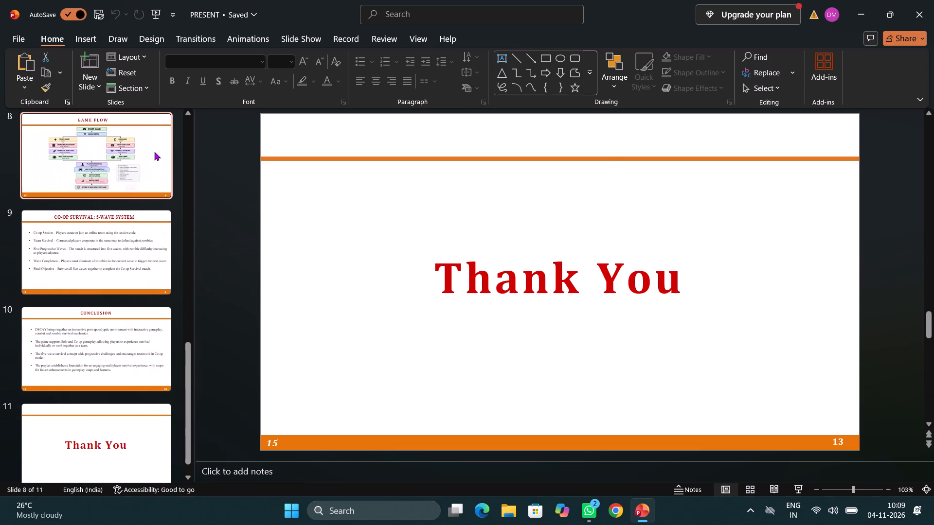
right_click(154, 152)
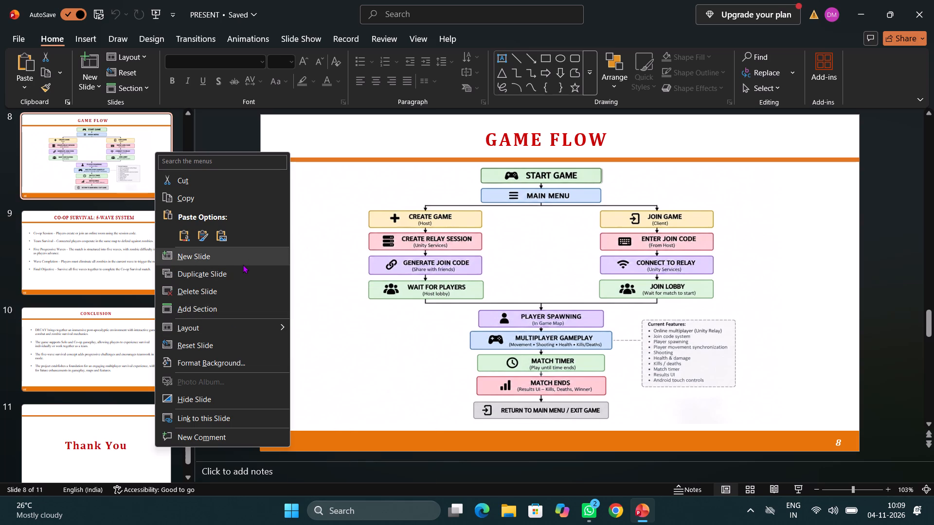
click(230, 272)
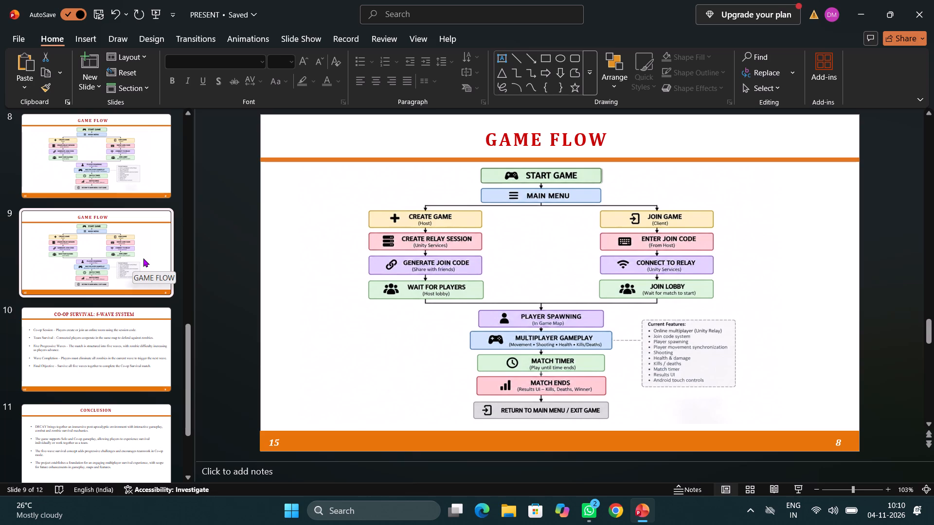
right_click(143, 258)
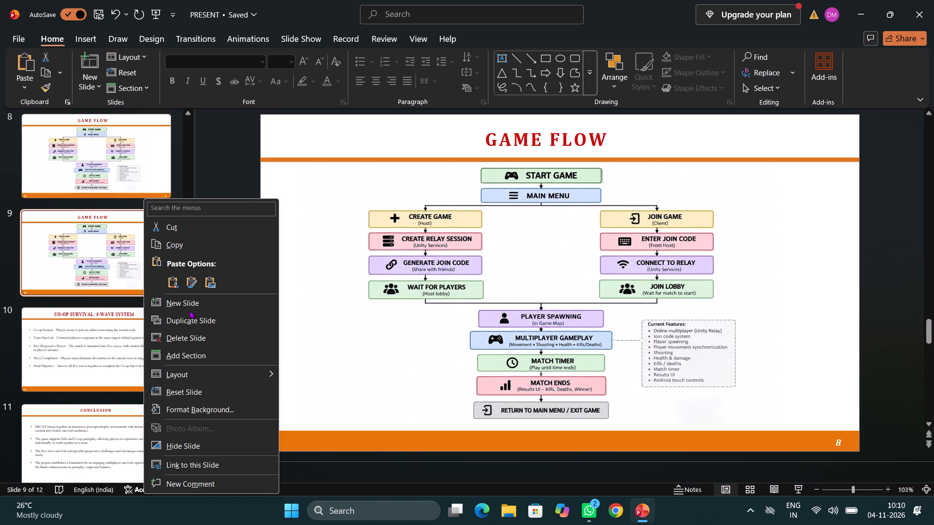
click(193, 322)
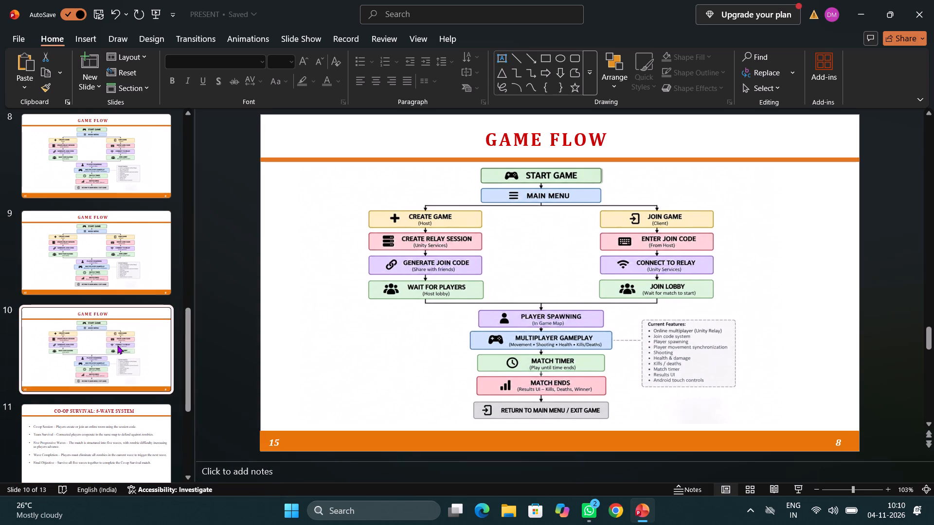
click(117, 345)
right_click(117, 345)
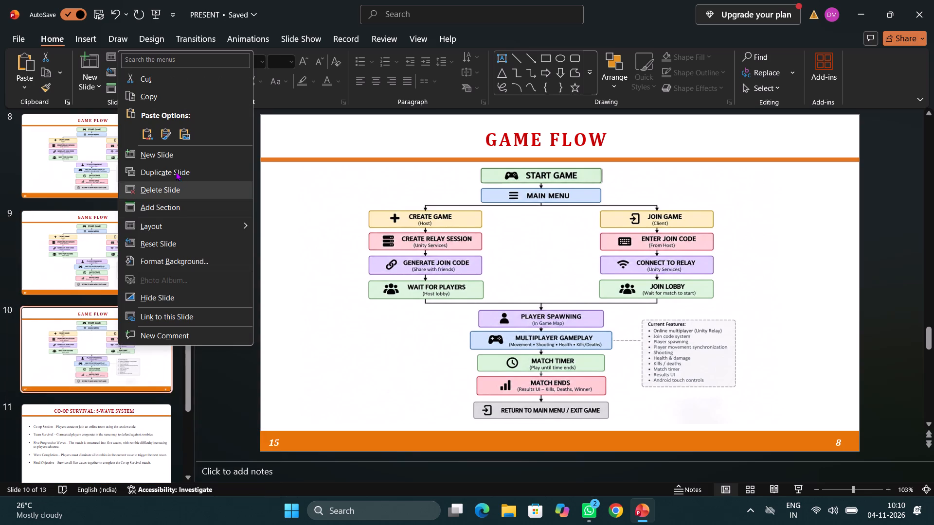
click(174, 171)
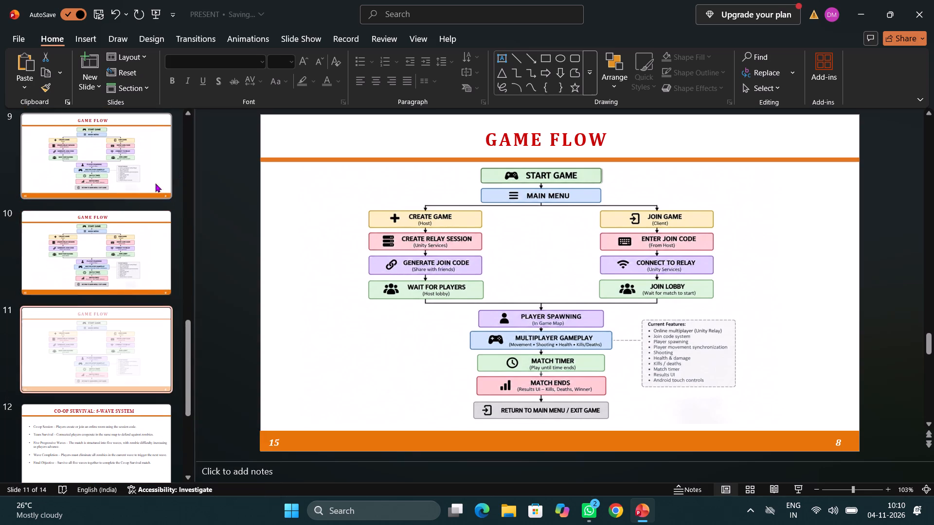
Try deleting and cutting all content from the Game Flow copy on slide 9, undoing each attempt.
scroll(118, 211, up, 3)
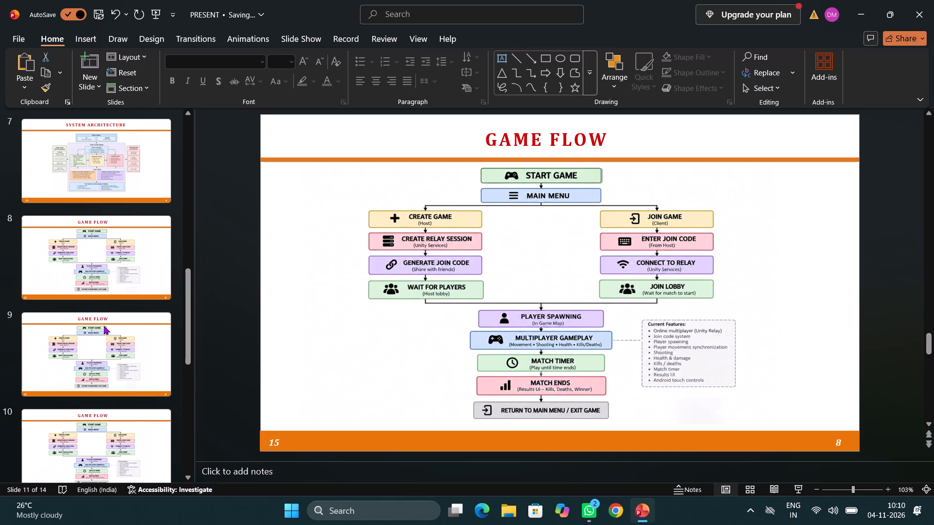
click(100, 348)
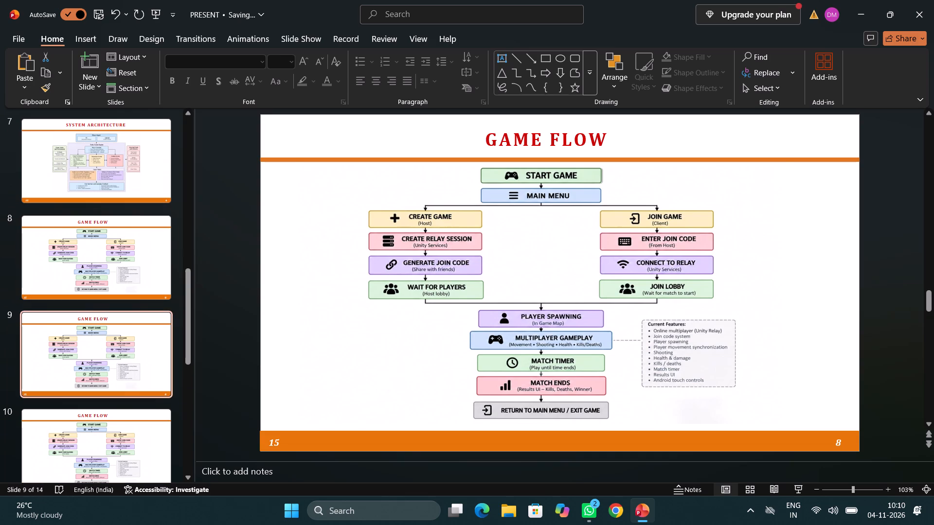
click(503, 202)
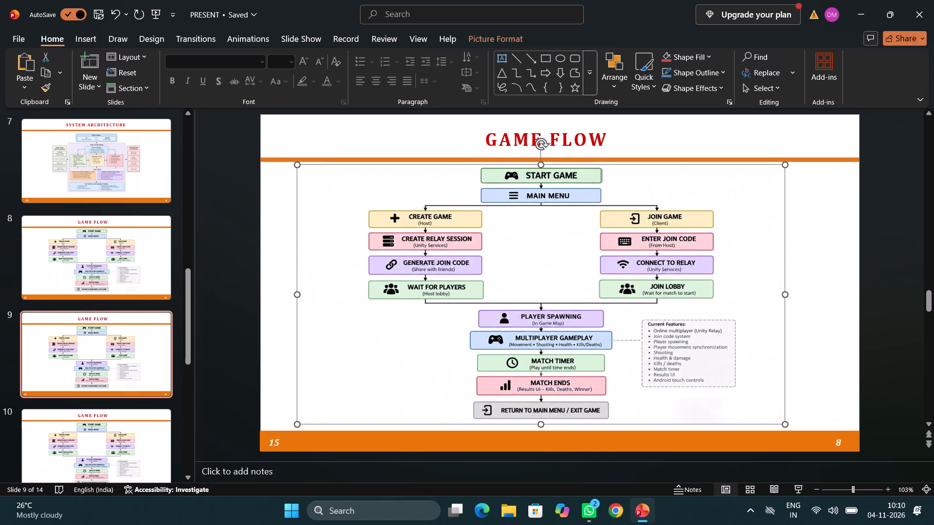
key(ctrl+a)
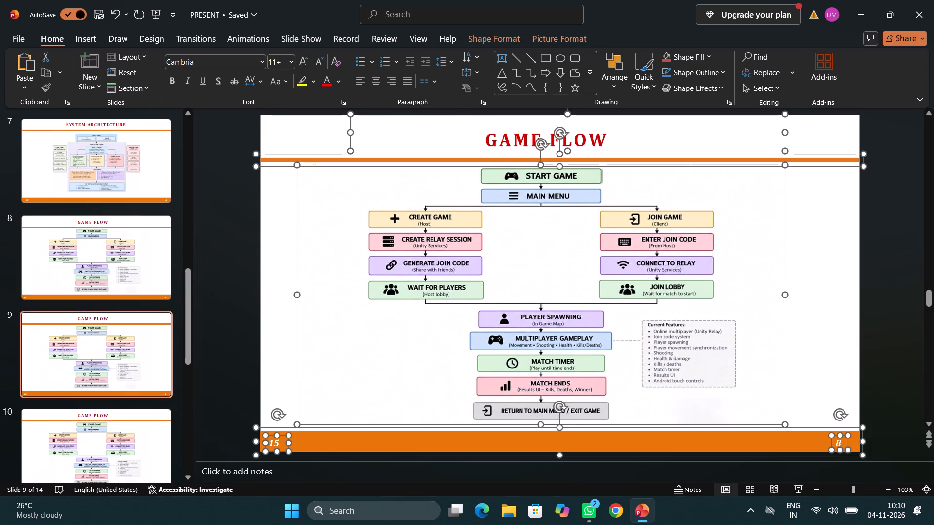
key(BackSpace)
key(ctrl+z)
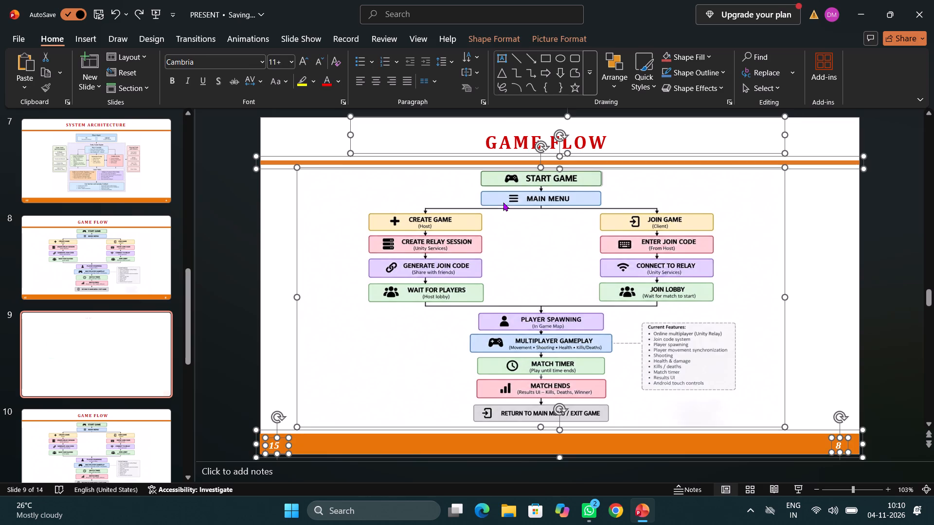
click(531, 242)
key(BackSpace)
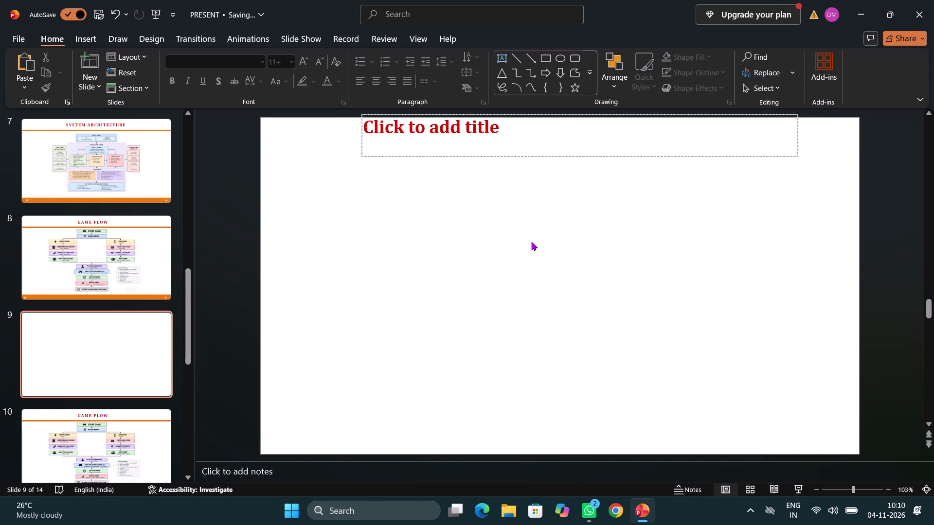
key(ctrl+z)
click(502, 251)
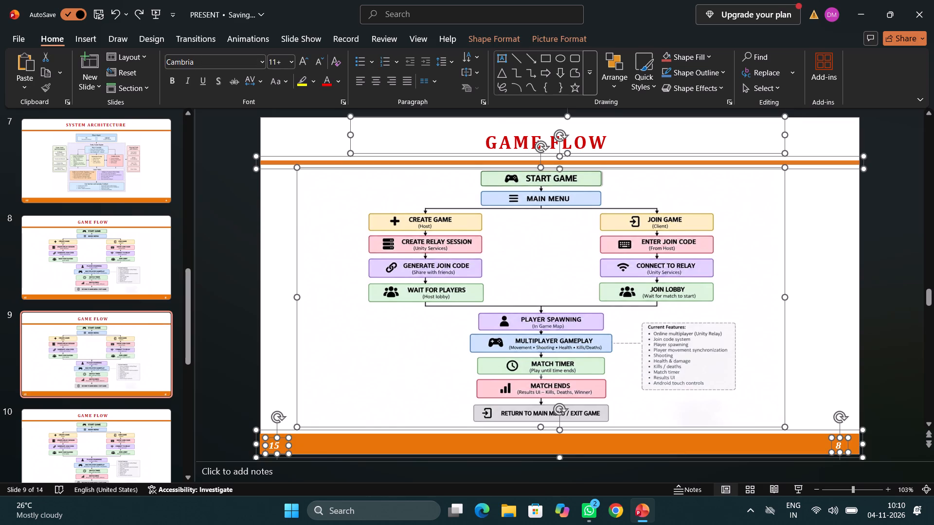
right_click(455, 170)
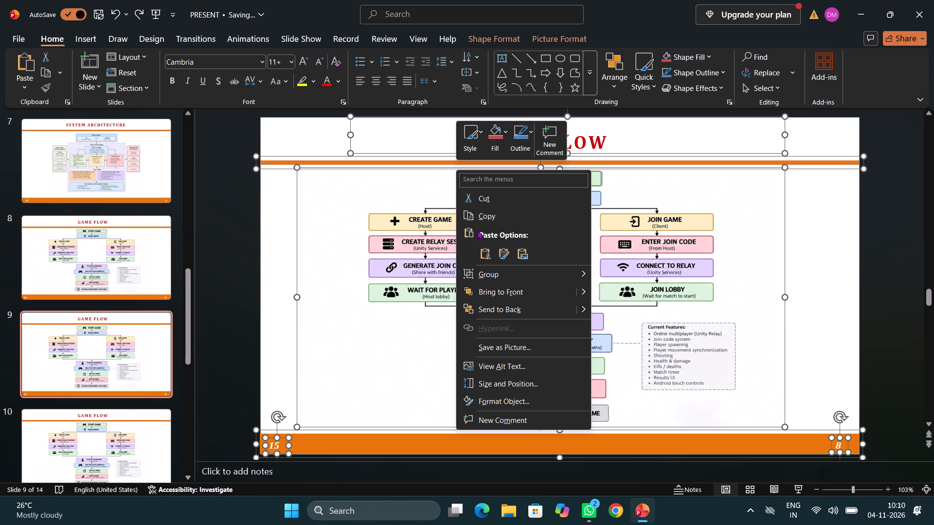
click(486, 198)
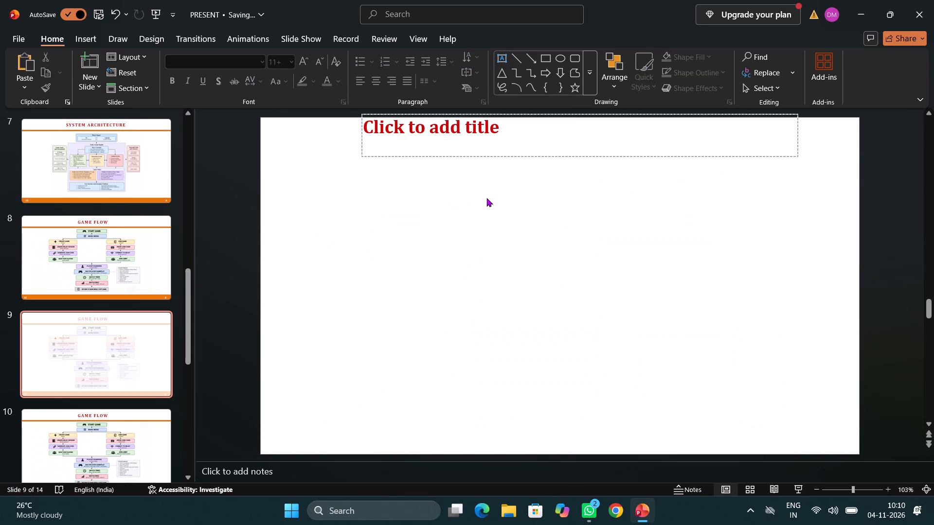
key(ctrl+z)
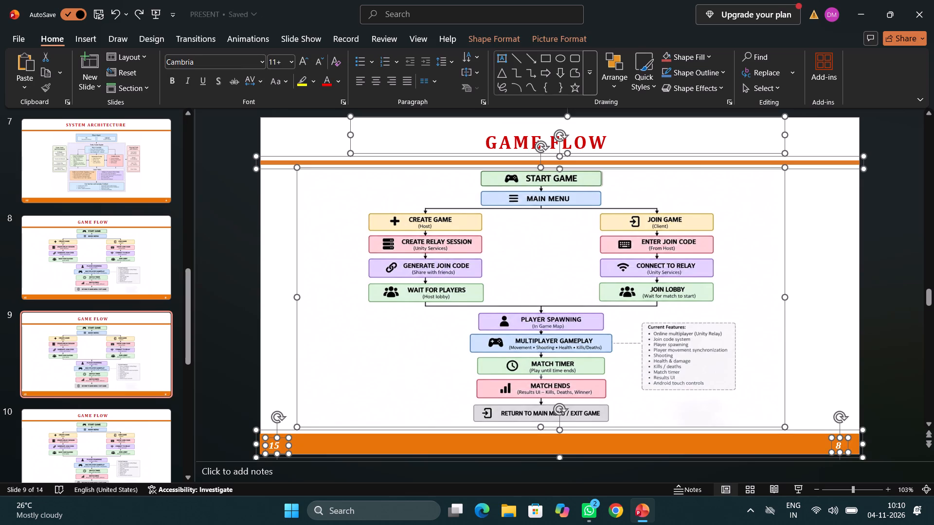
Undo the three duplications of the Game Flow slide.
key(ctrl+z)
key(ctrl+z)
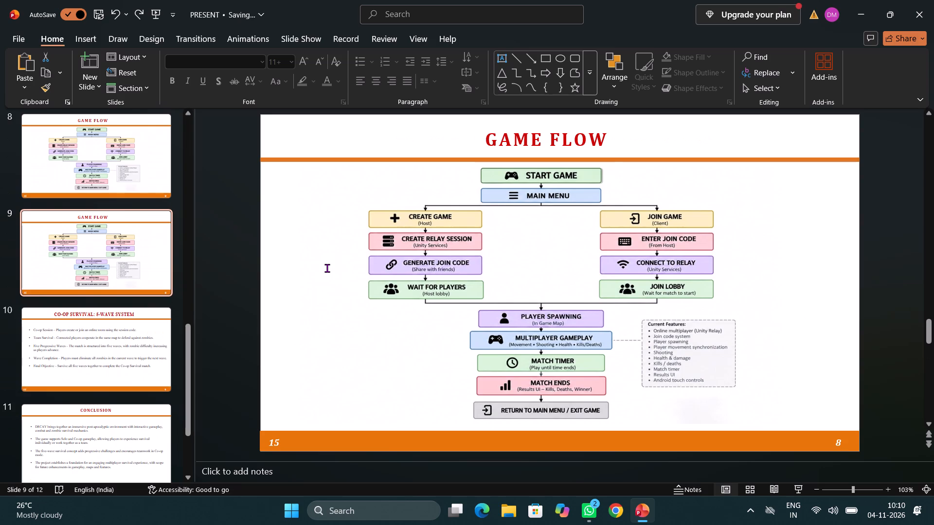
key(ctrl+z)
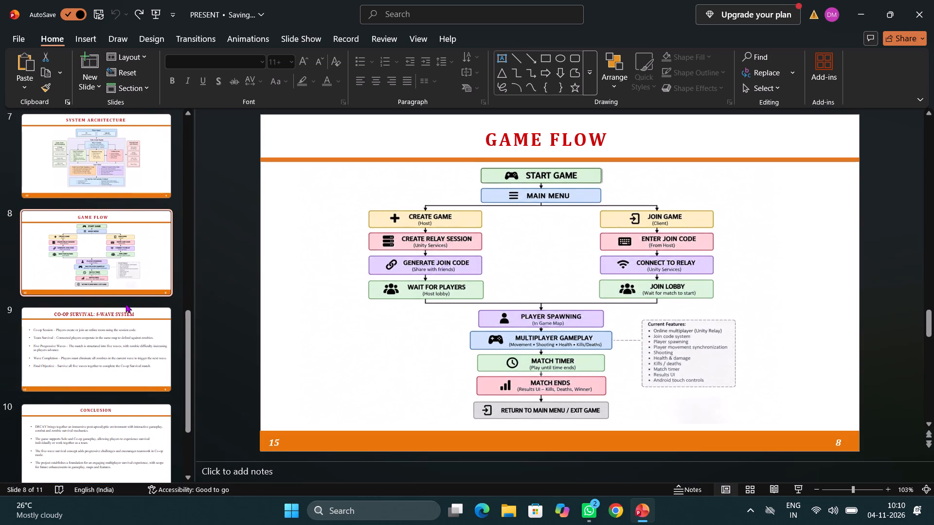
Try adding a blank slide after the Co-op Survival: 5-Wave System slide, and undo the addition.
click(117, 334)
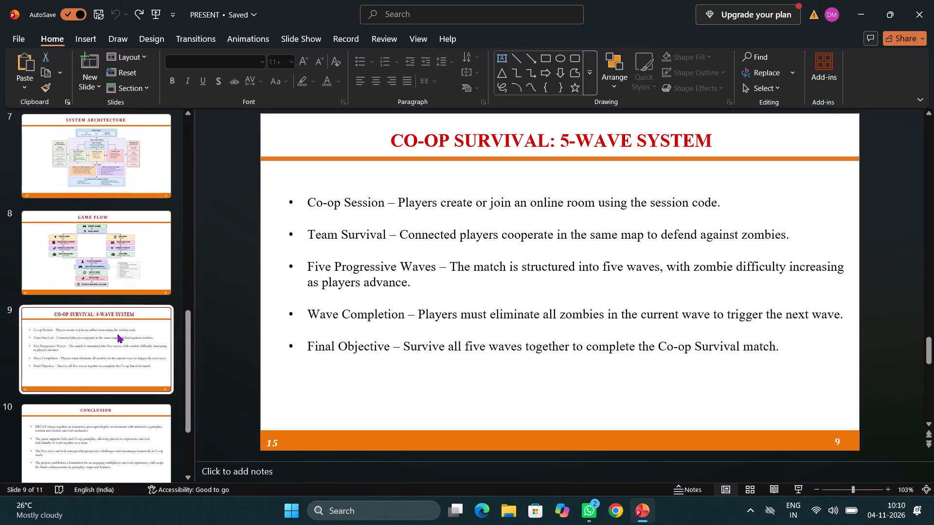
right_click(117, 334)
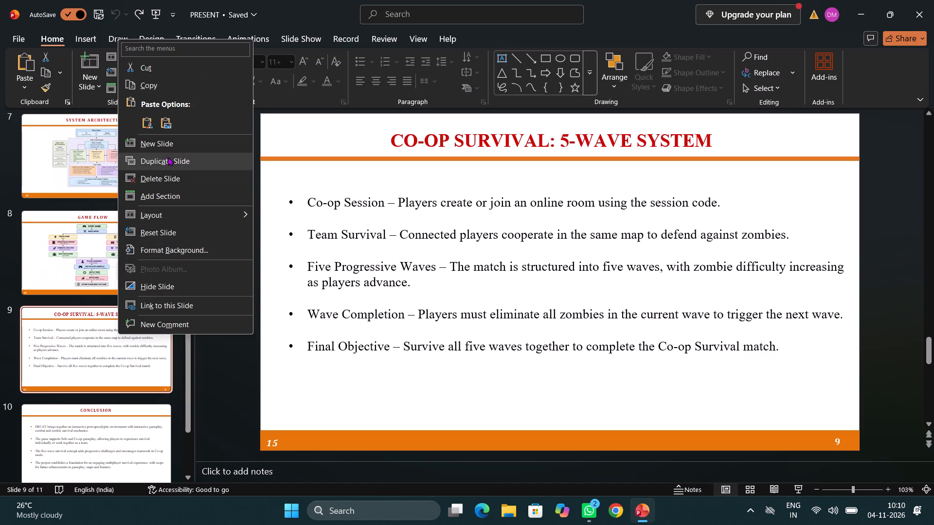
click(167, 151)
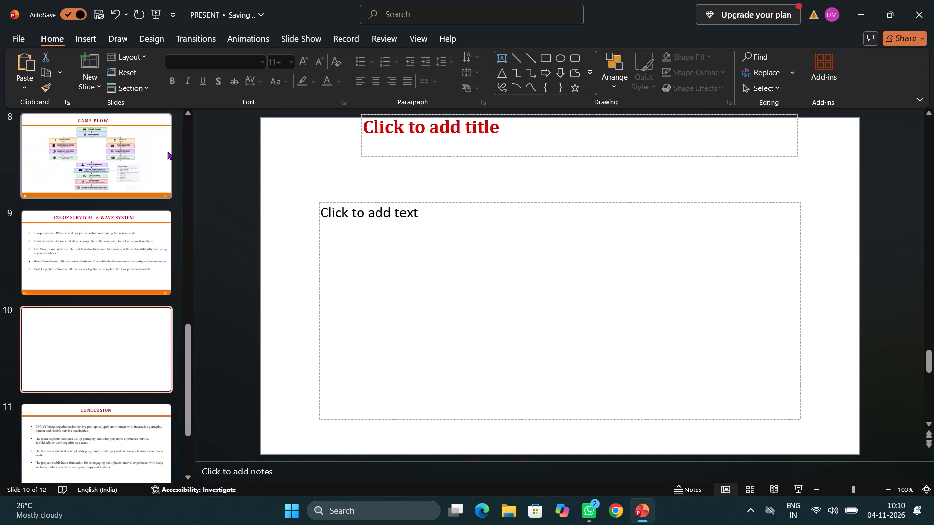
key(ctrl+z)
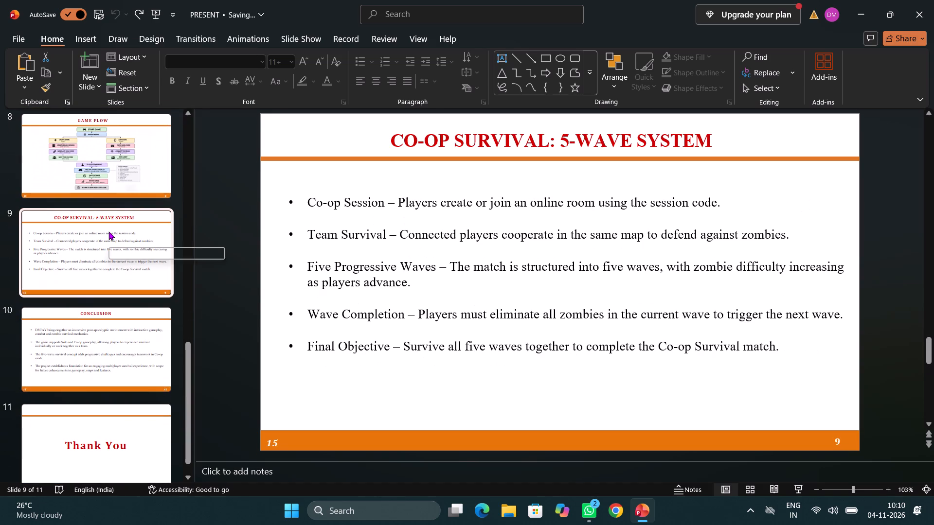
Duplicate the Co-op Survival: 5-Wave System slide three times, placing the copies directly after slide 9.
click(108, 231)
right_click(108, 231)
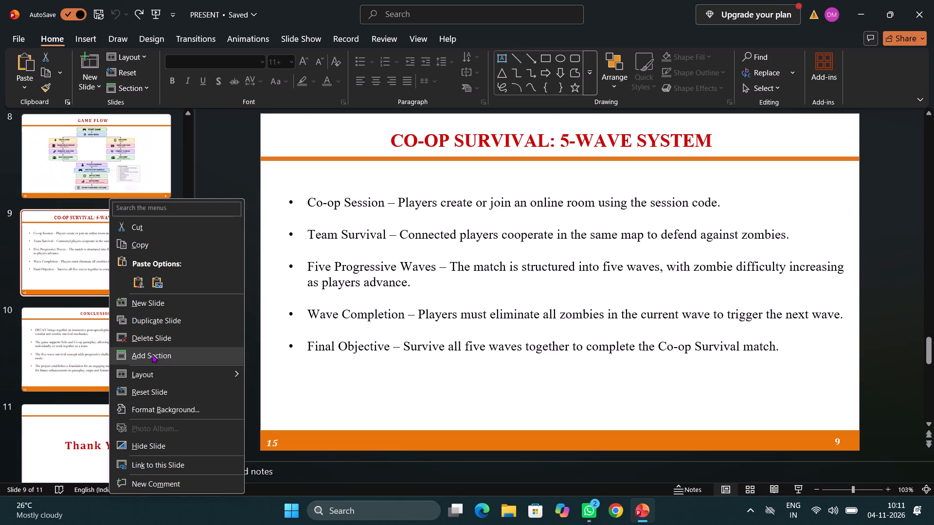
click(161, 321)
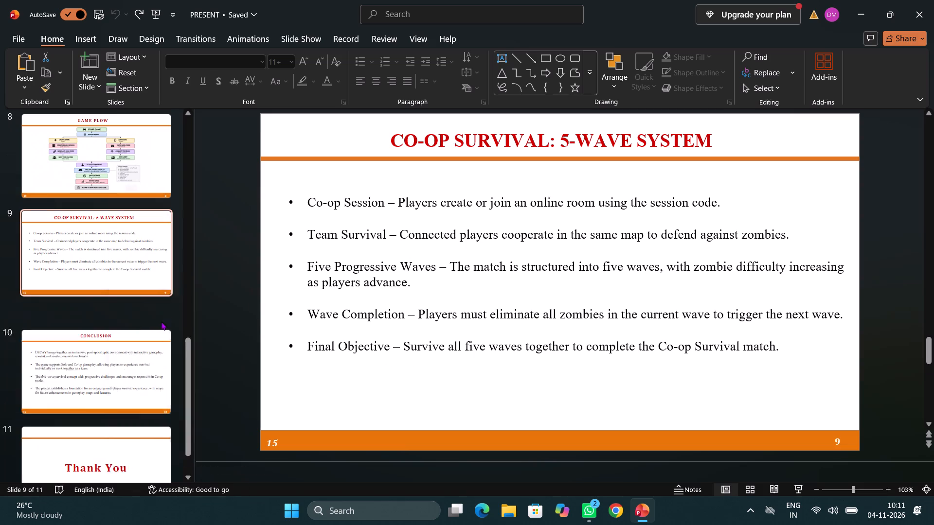
click(133, 328)
right_click(133, 328)
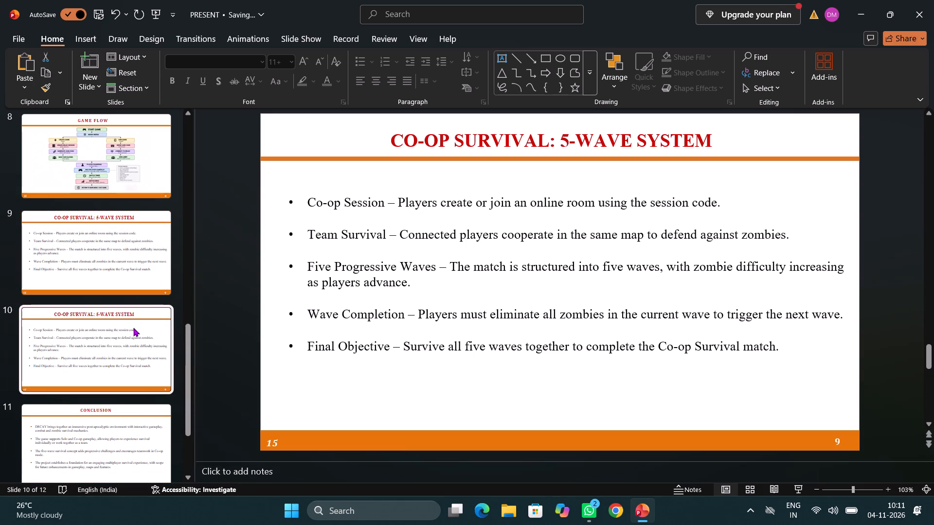
click(182, 159)
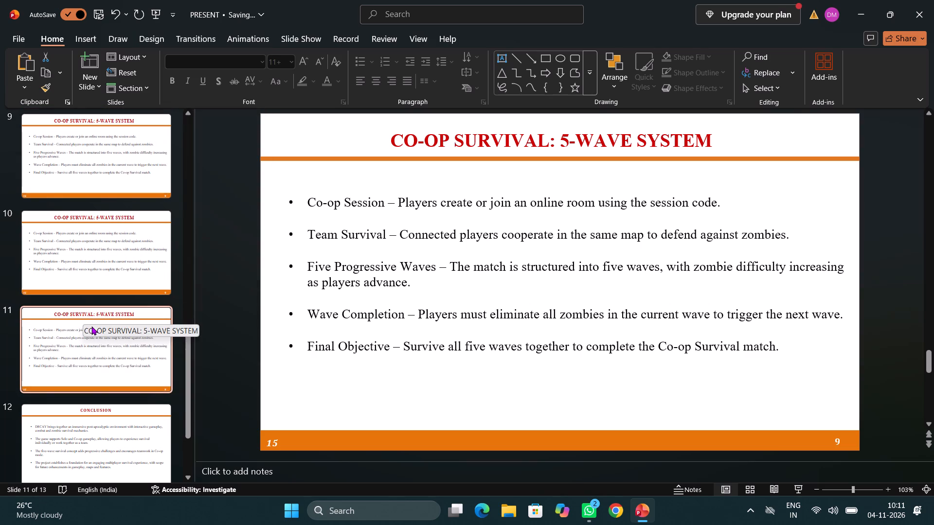
click(91, 326)
right_click(91, 326)
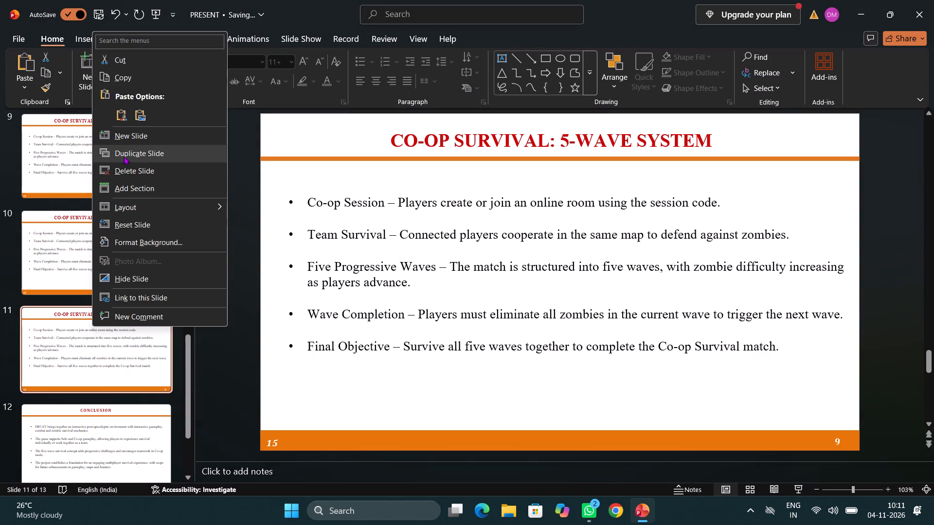
click(124, 156)
Delete all the bullet text from the Co-op Survival: 5-Wave System copy on slide 10, keeping its title.
scroll(124, 156, up, 3)
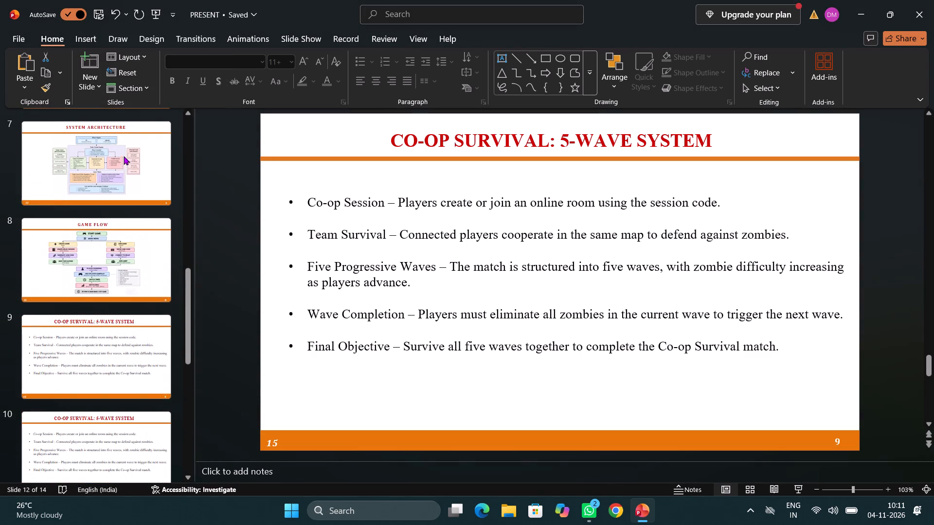
scroll(70, 359, down, 2)
click(94, 258)
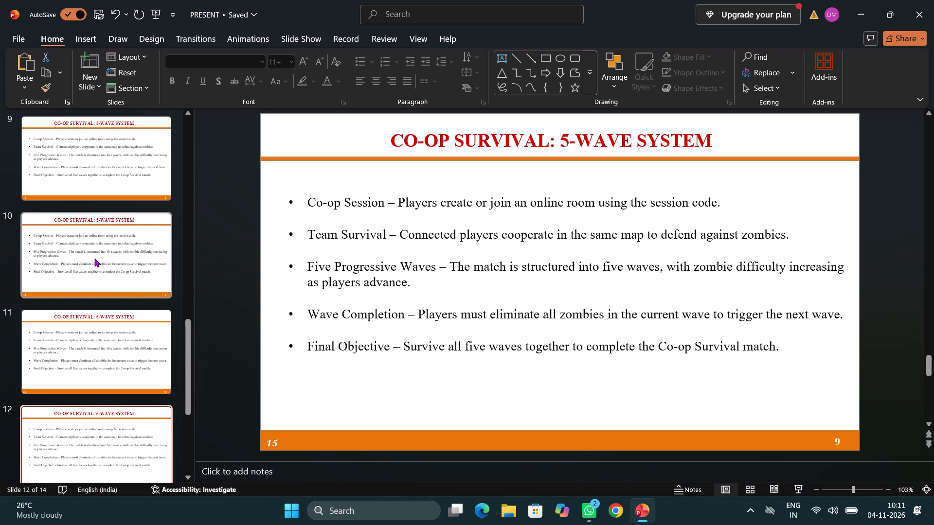
scroll(94, 258, up, 2)
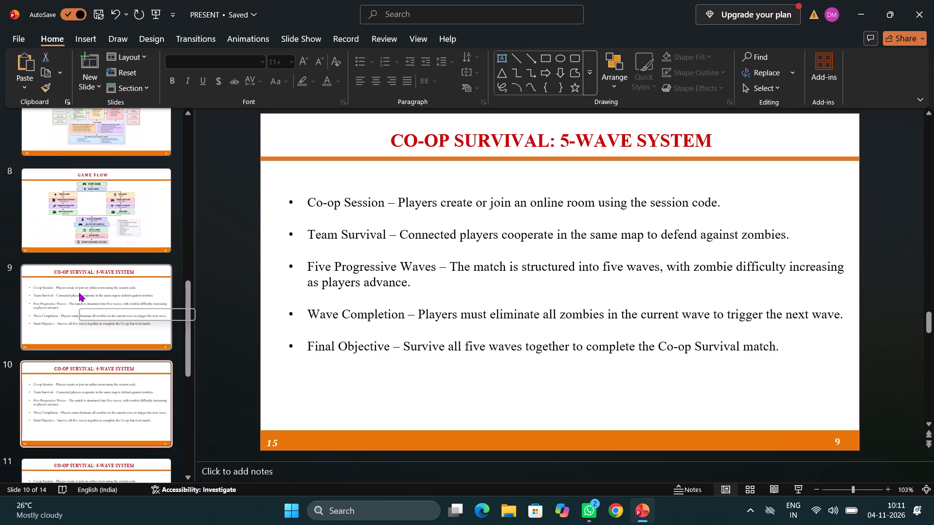
click(79, 293)
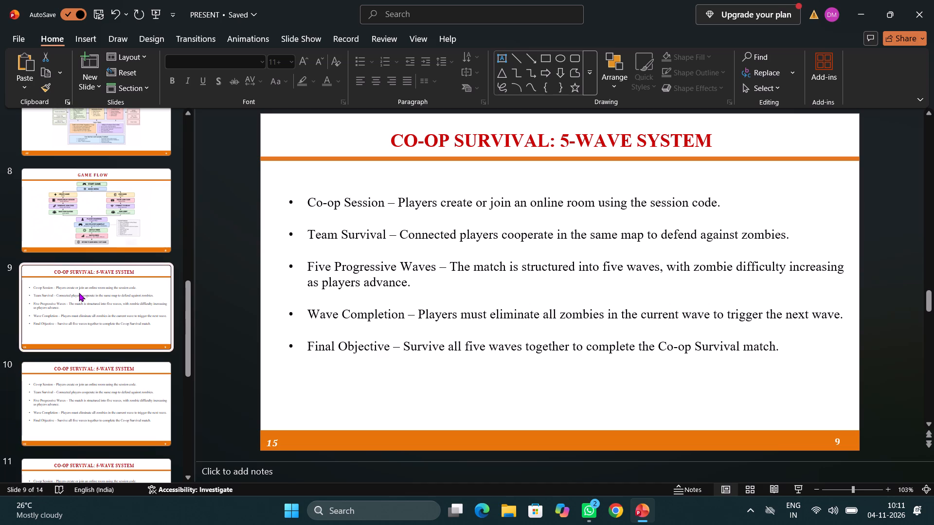
click(82, 392)
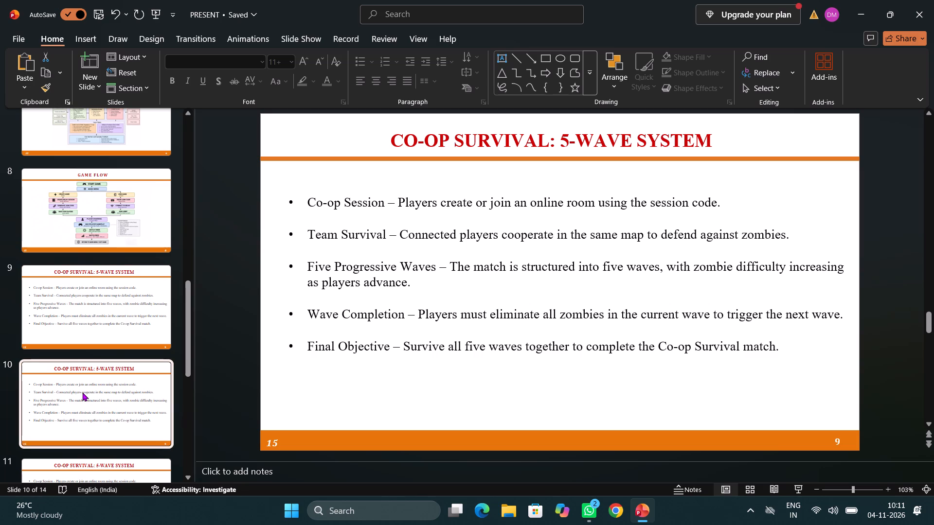
click(338, 311)
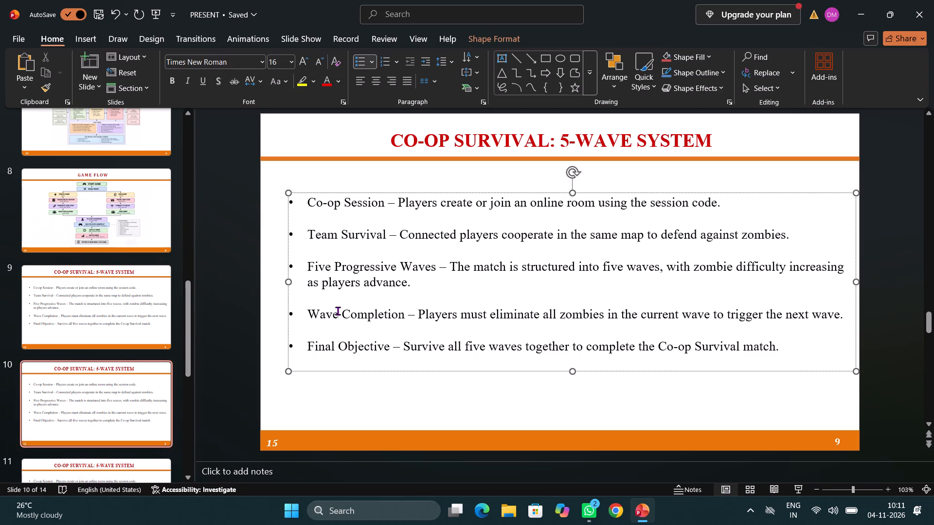
key(BackSpace)
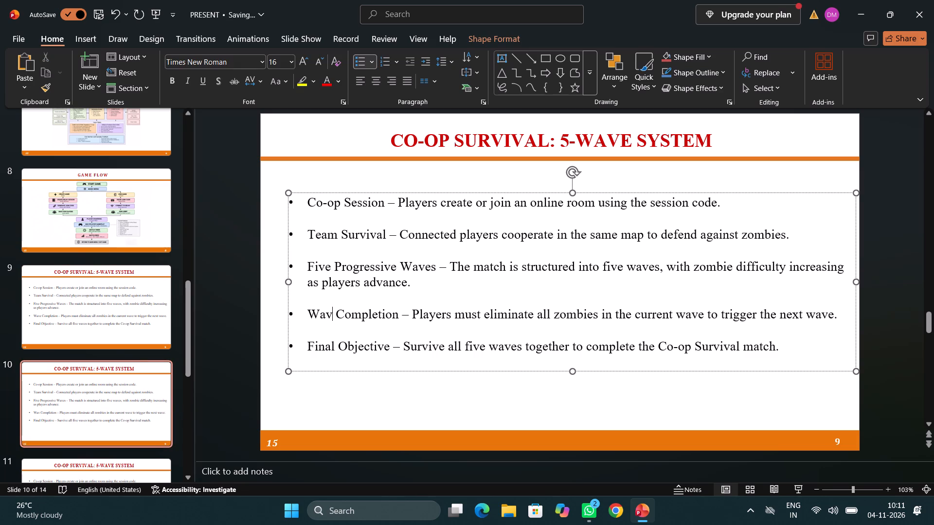
key(ctrl+a)
key(BackSpace)
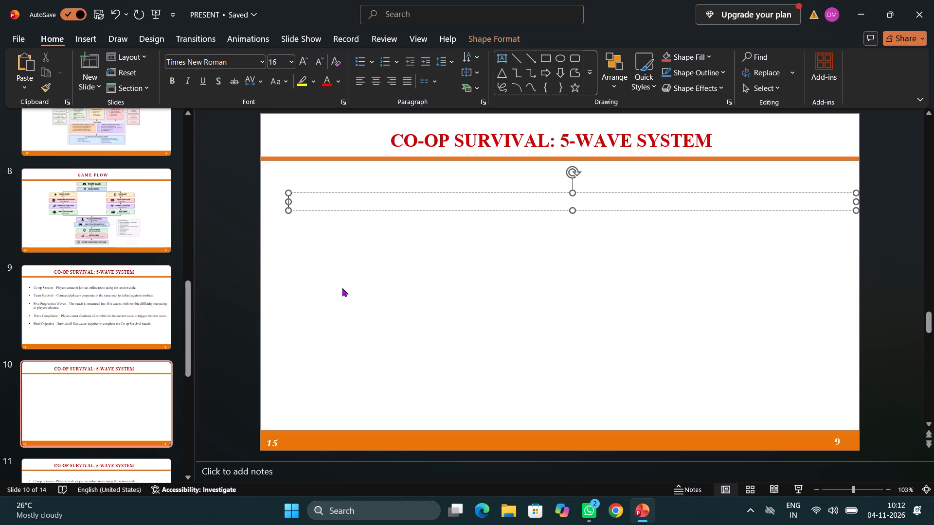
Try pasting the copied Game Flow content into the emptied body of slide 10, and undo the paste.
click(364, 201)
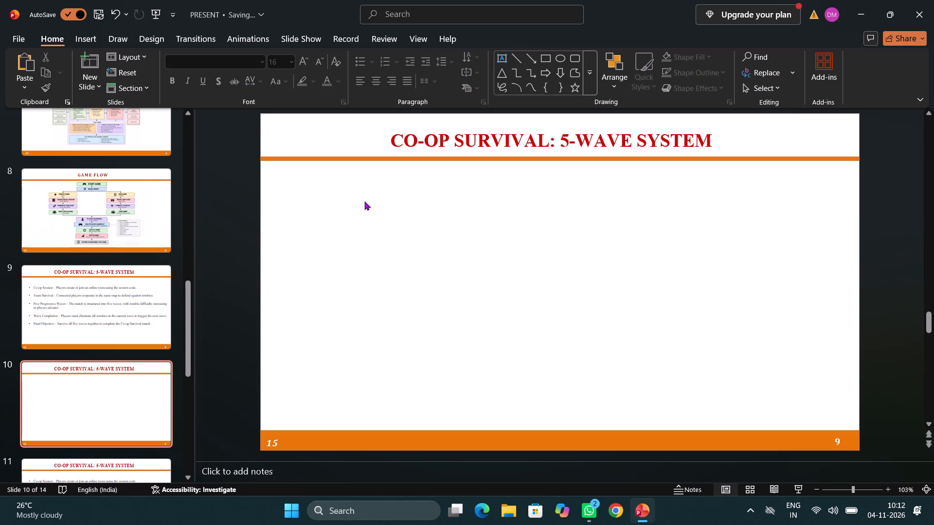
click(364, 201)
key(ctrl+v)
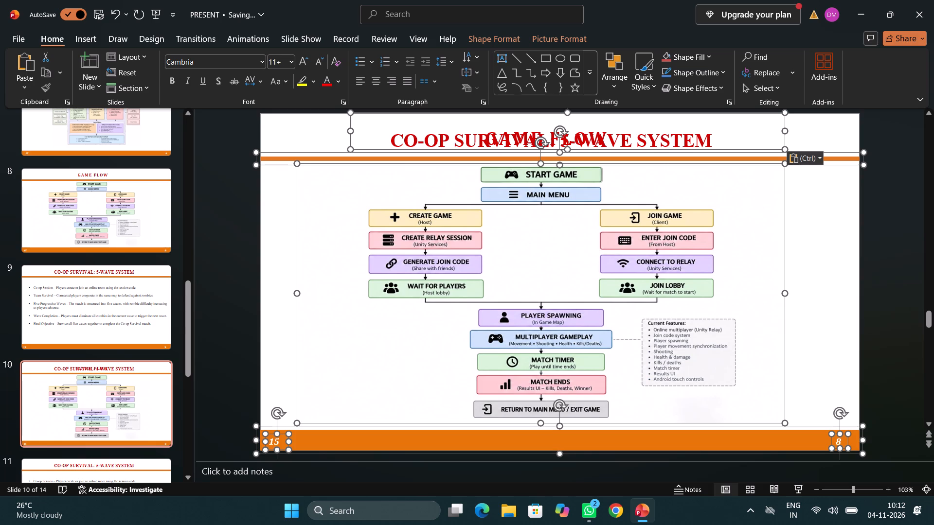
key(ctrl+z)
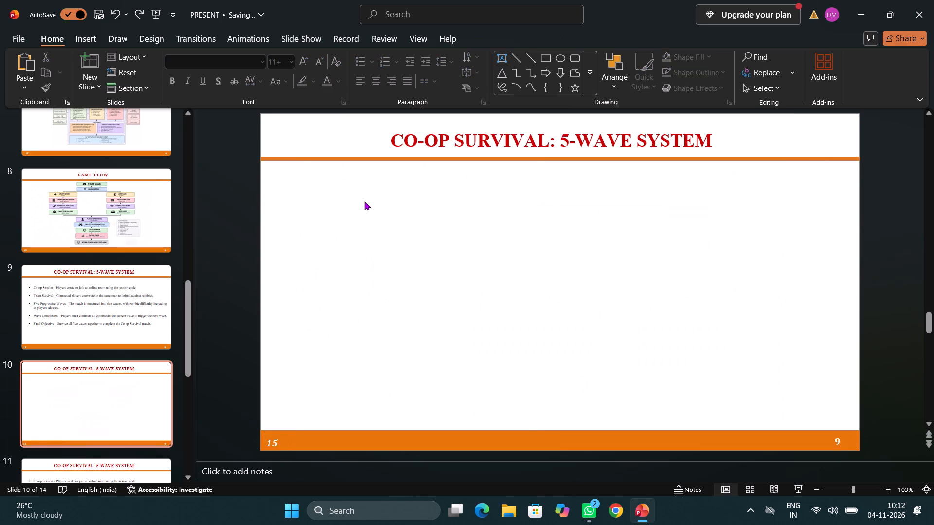
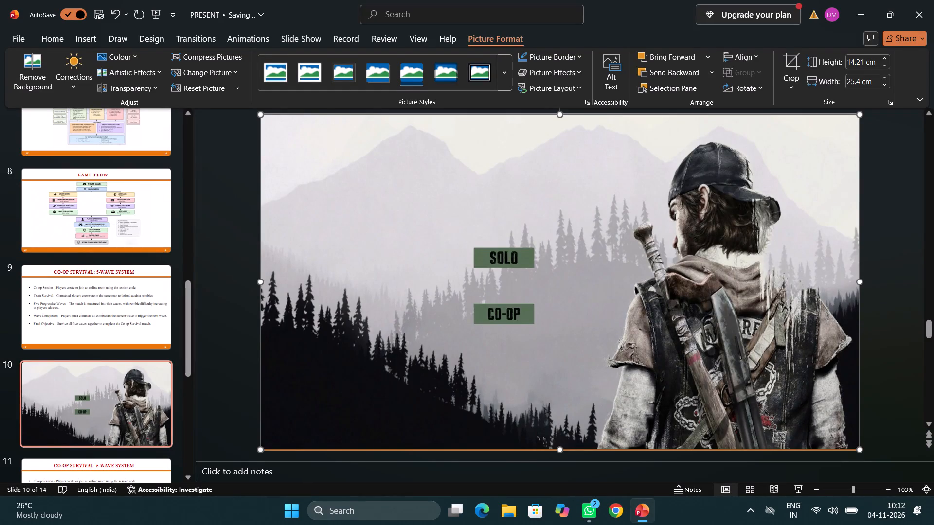
Shrink the SOLO/CO-OP menu picture on slide 10 to about 7.4 cm high by 13.2 cm wide, clear of the title and footer.
drag(259, 116, 346, 197)
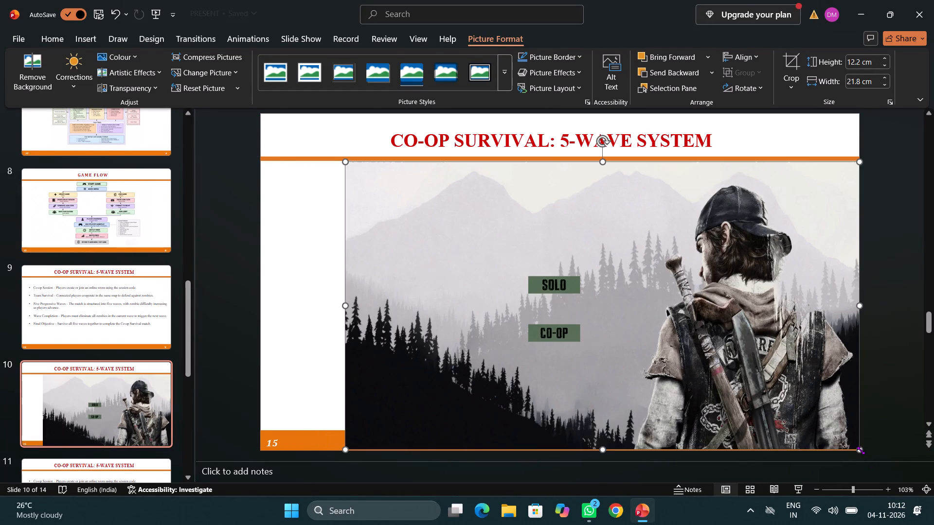
drag(861, 450, 756, 389)
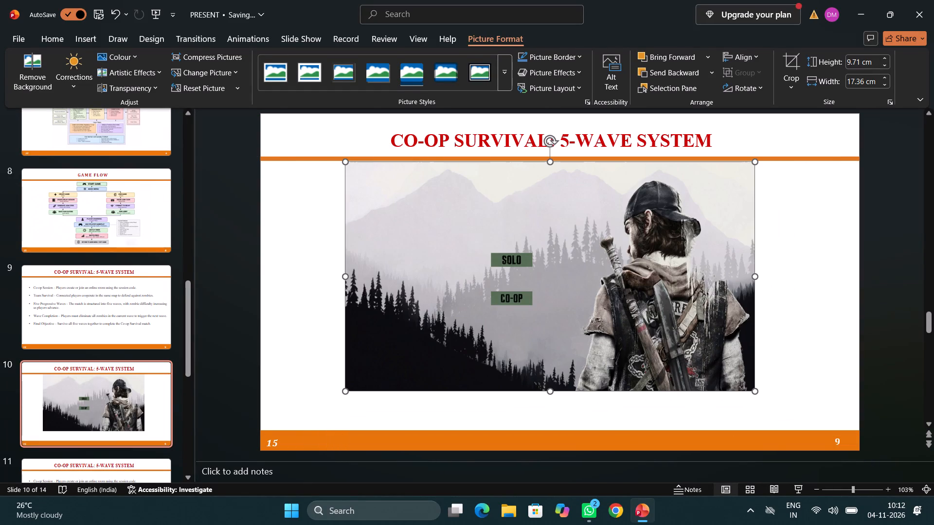
drag(562, 169, 505, 186)
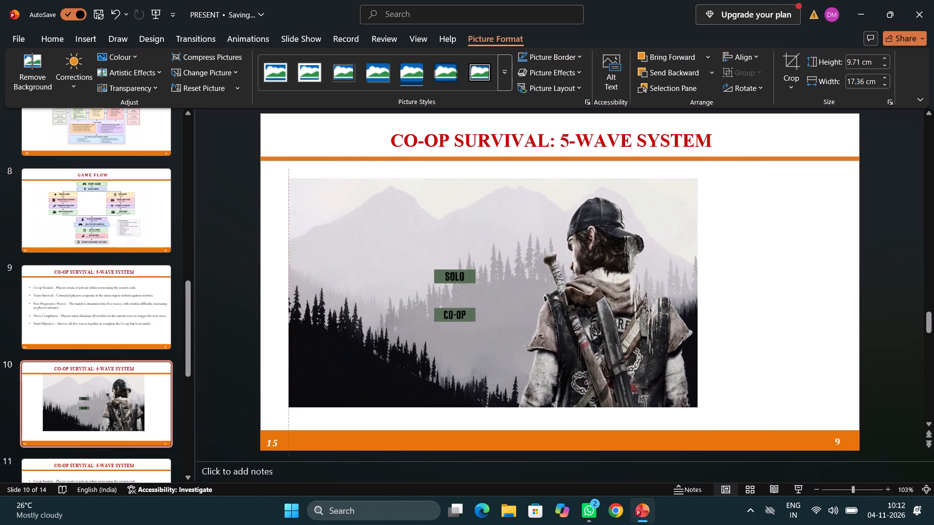
drag(505, 186, 506, 187)
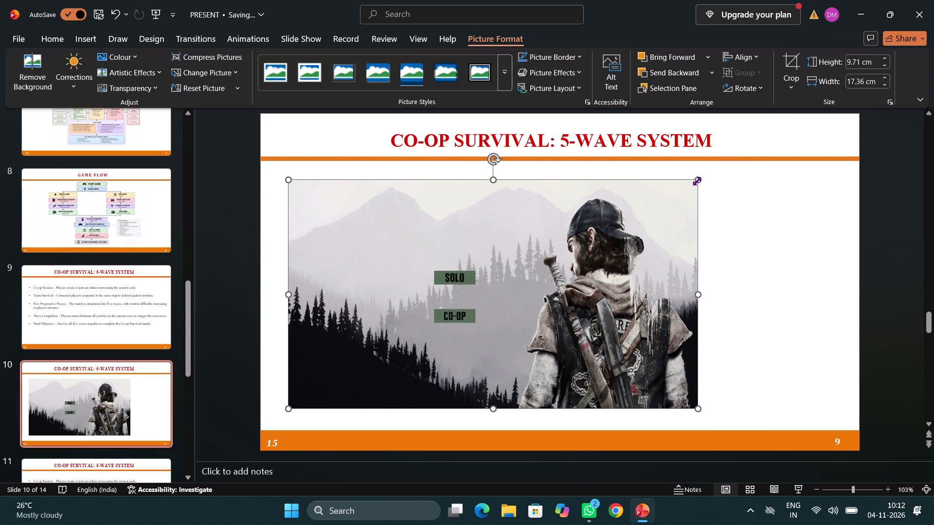
drag(700, 181, 558, 225)
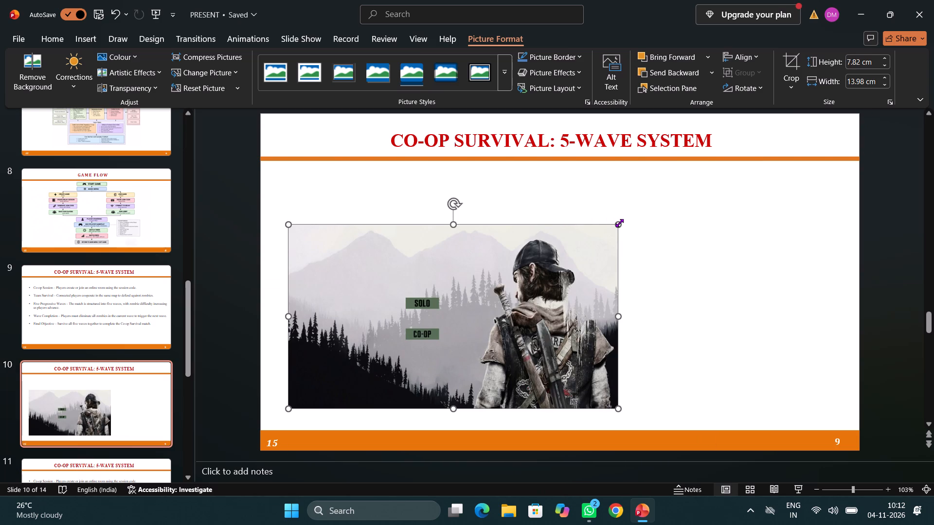
drag(619, 223, 602, 231)
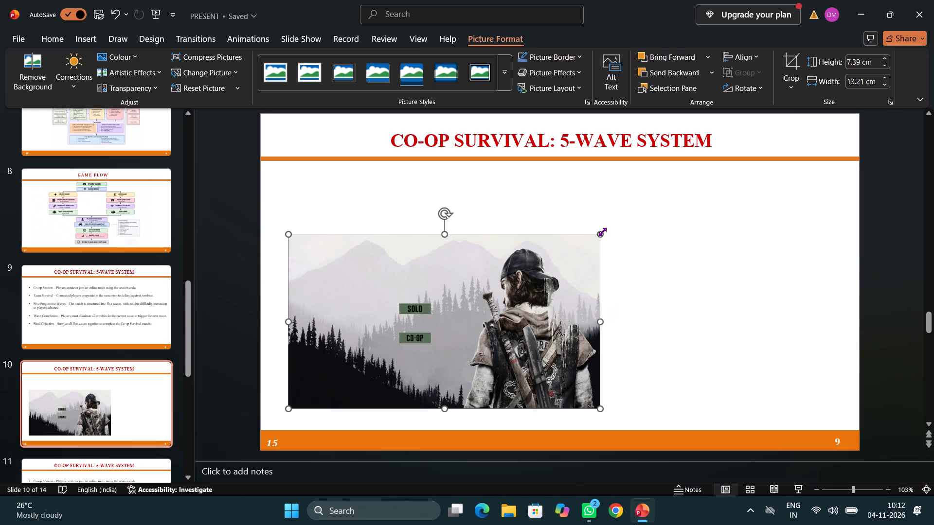
Place the menu picture in the right half of slide 10, vertically centred and scaled down to about 6.7 cm by 11.9 cm.
drag(482, 244, 648, 200)
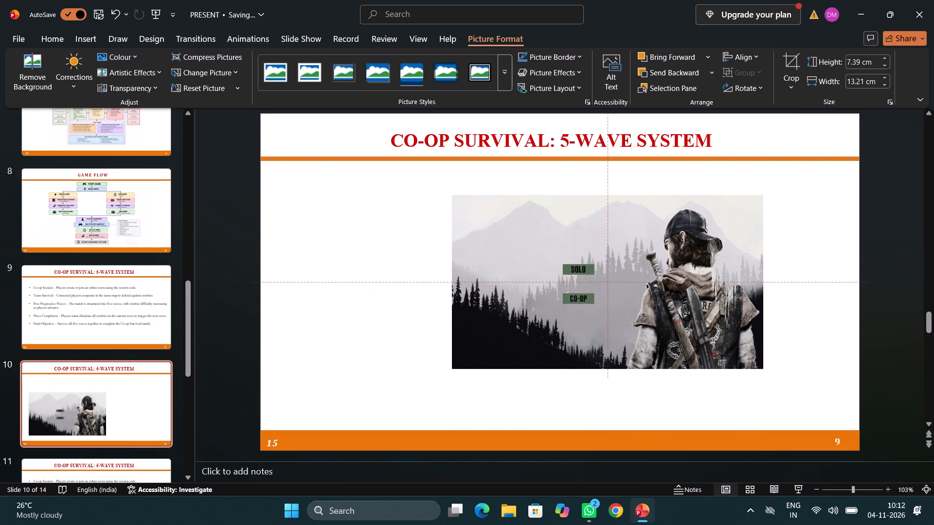
drag(648, 200, 699, 200)
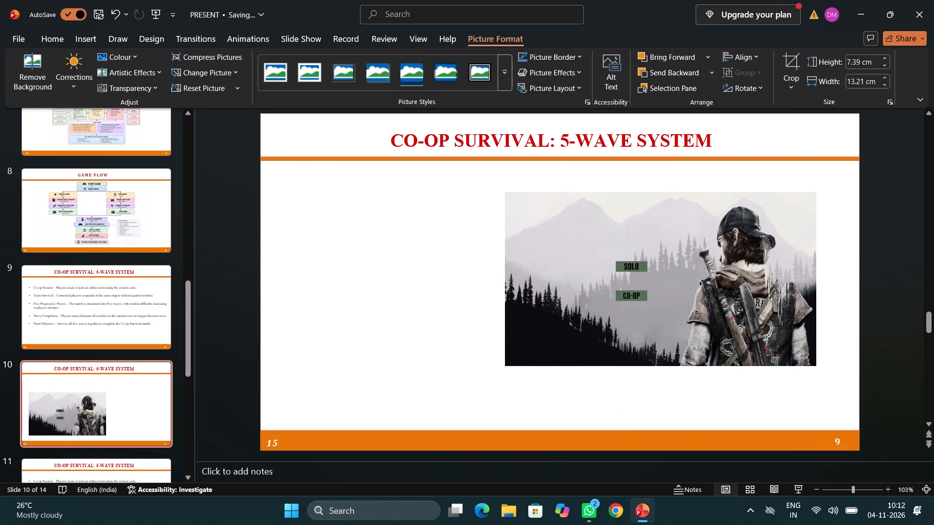
drag(699, 200, 714, 202)
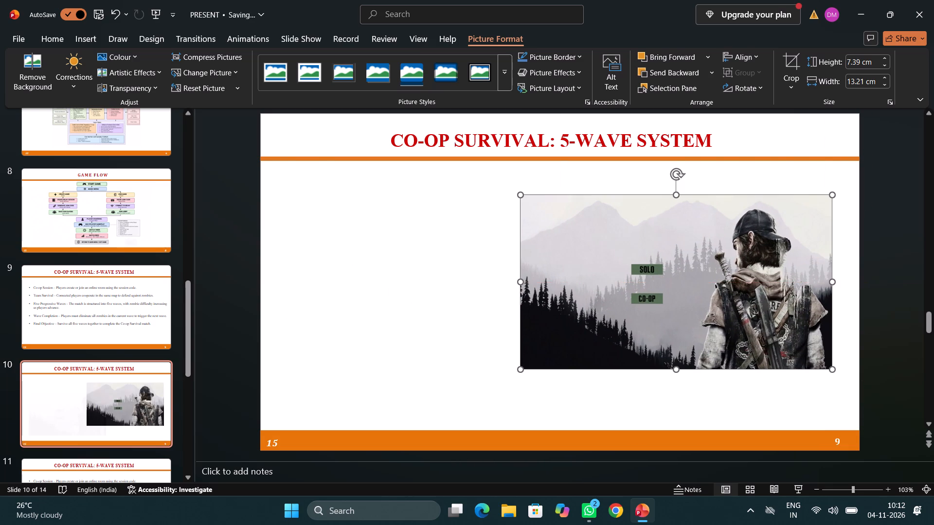
drag(521, 369, 596, 353)
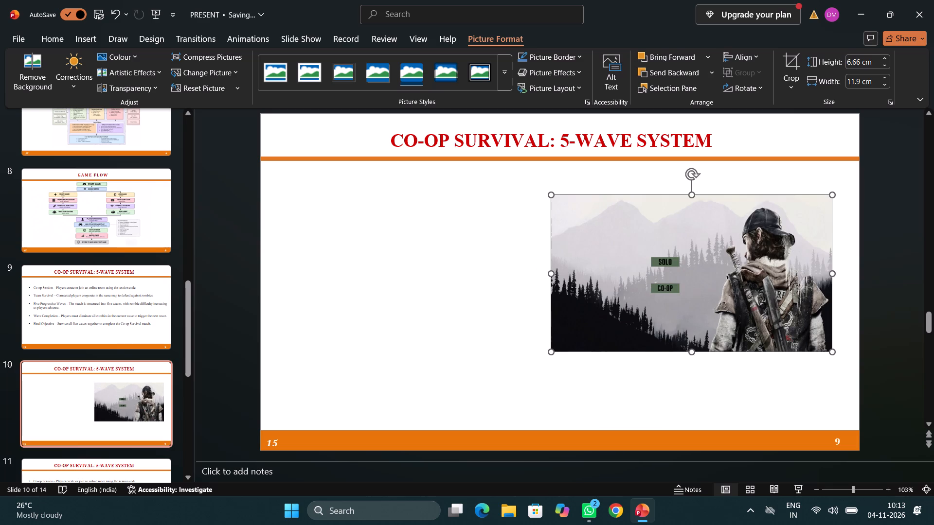
drag(650, 303, 656, 313)
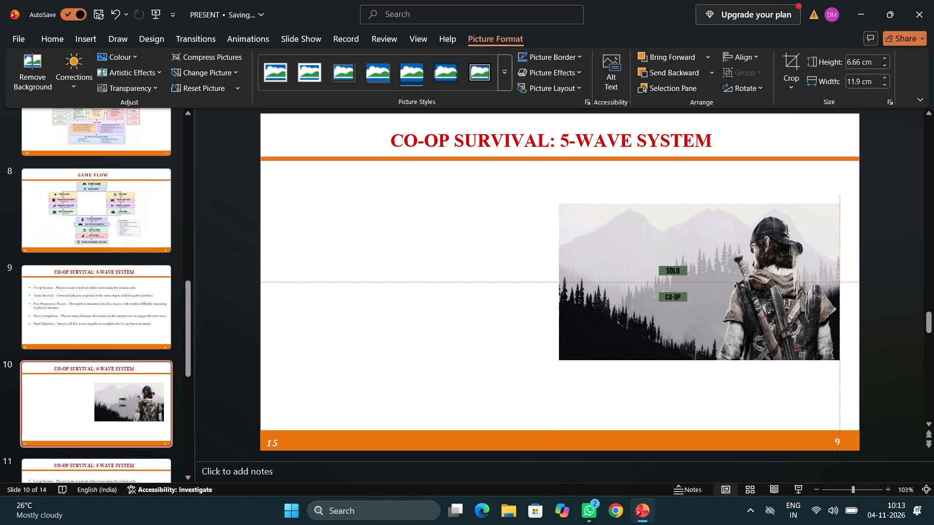
drag(656, 313, 657, 314)
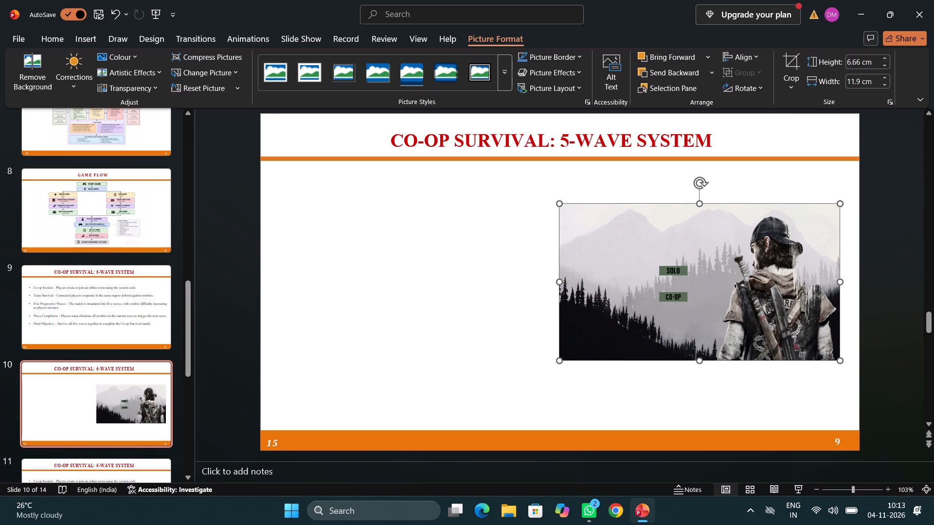
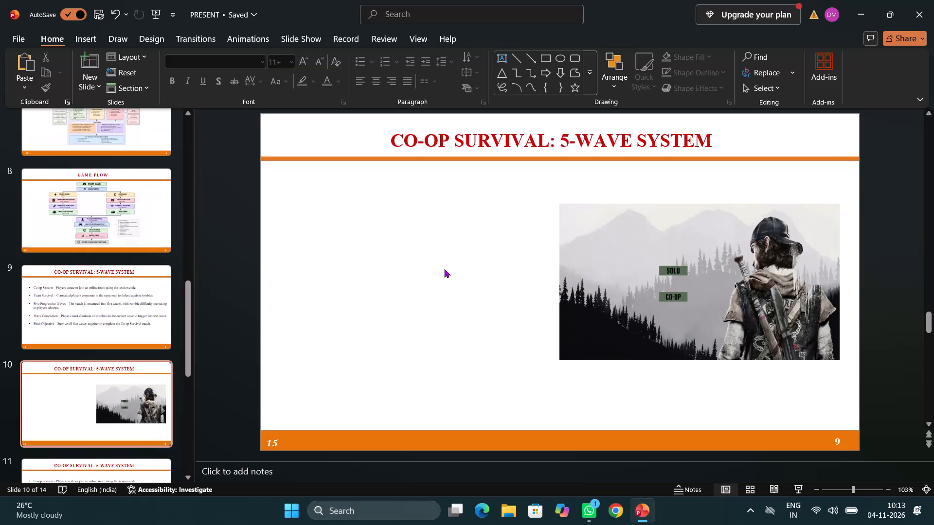
Paste the DECAY title picture onto slide 10 and scale it down proportionally to a little over half the slide width.
key(ctrl+v)
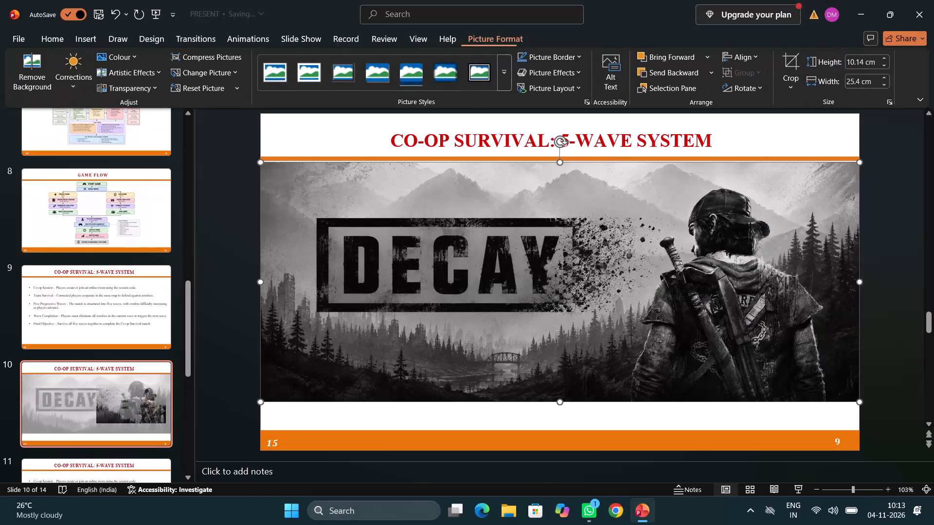
drag(879, 182, 854, 165)
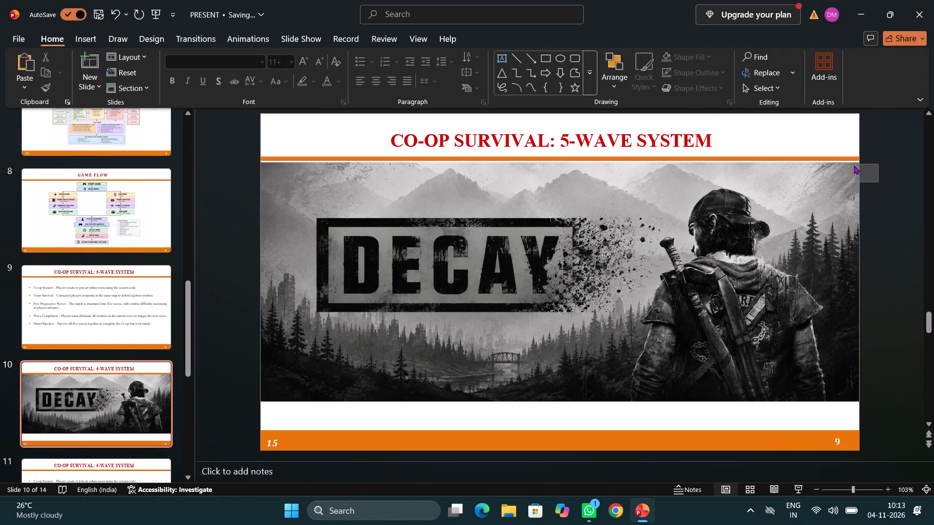
drag(854, 165, 854, 166)
click(854, 166)
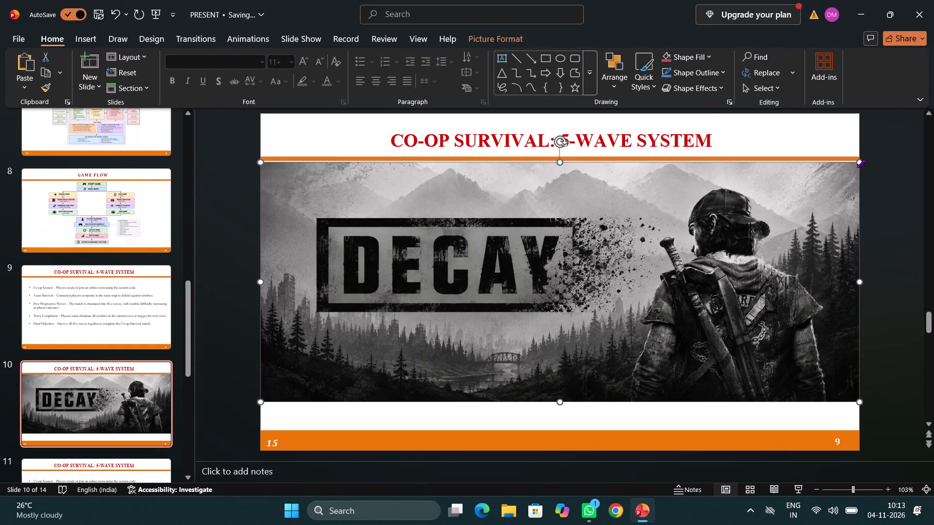
drag(861, 162, 520, 235)
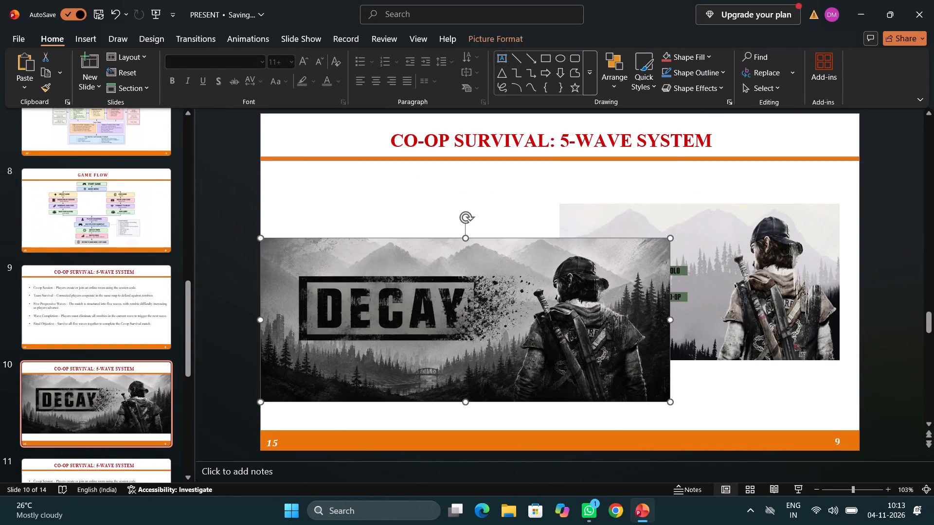
drag(263, 238, 293, 236)
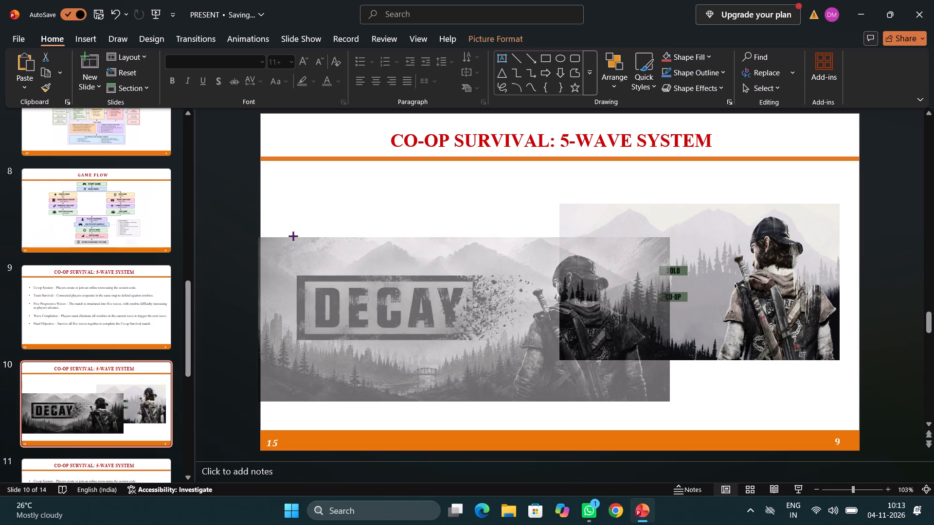
drag(293, 236, 431, 262)
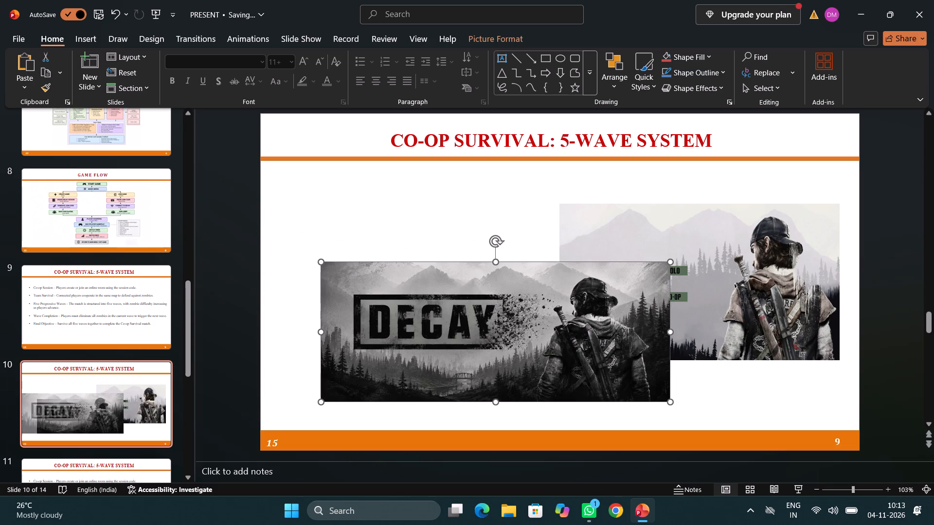
Fit the DECAY picture into the left half of slide 10, narrowing it and matching its top and bottom edges to the menu picture.
drag(451, 310, 383, 256)
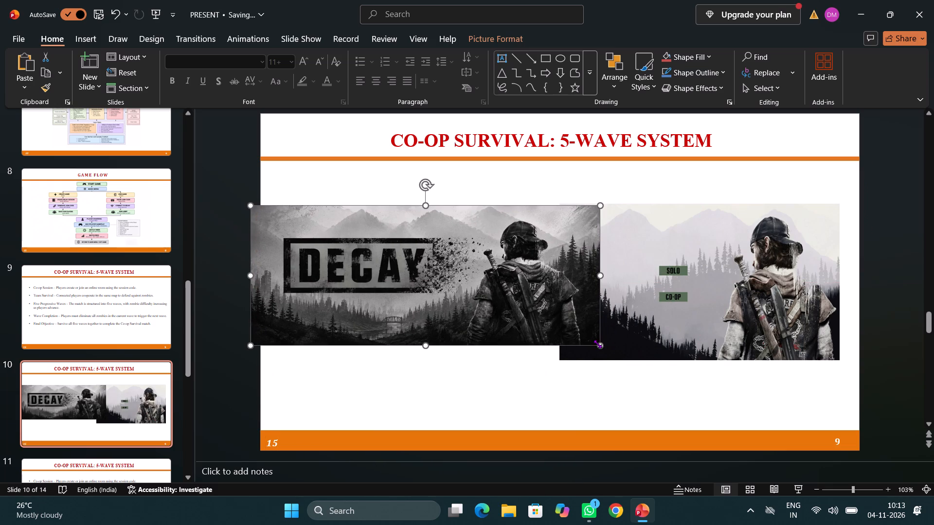
drag(597, 344, 493, 313)
drag(387, 313, 390, 344)
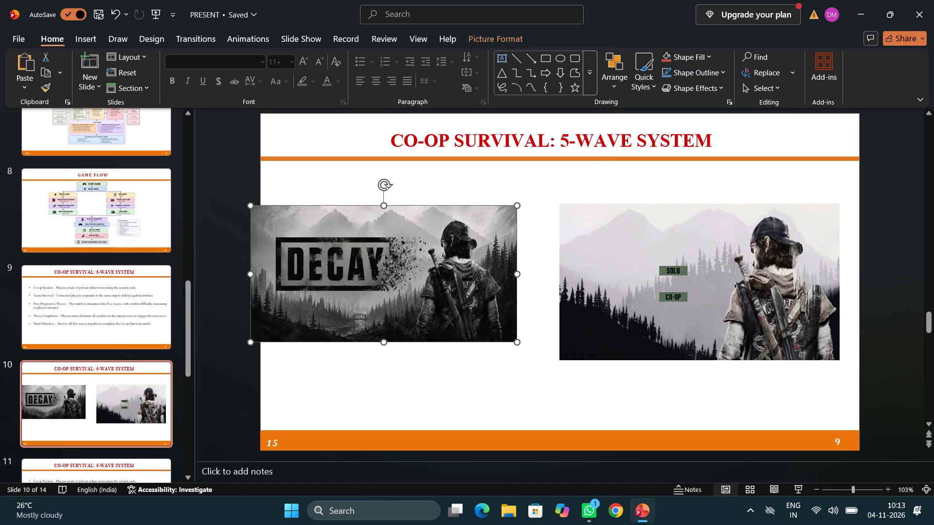
drag(427, 281, 449, 290)
drag(410, 213, 409, 207)
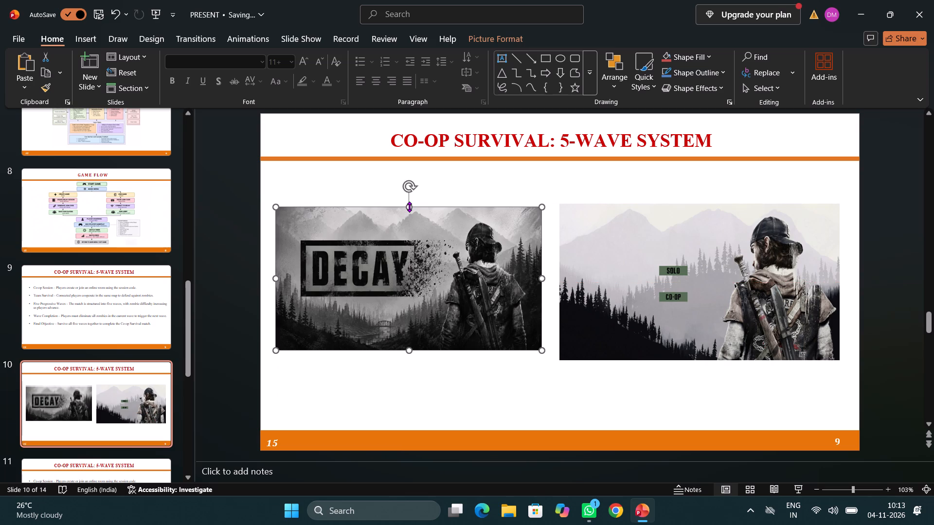
click(408, 208)
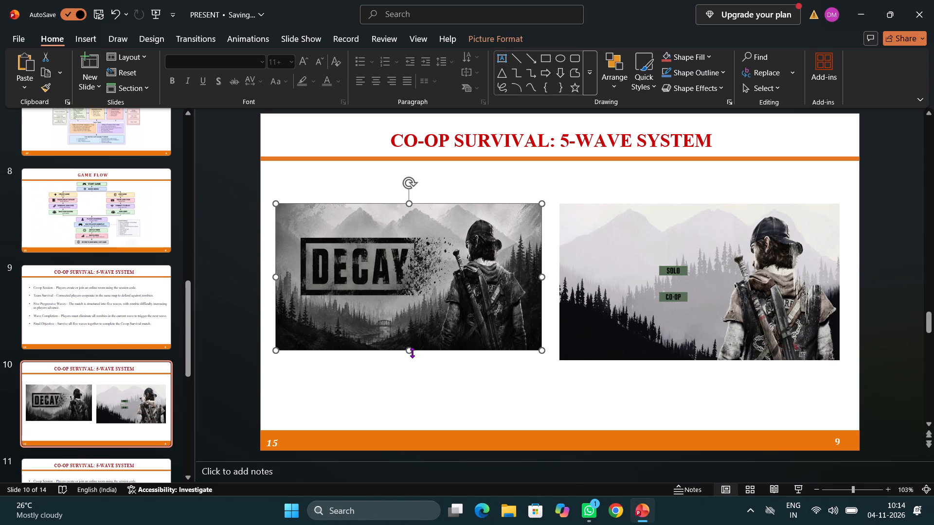
drag(411, 352, 411, 359)
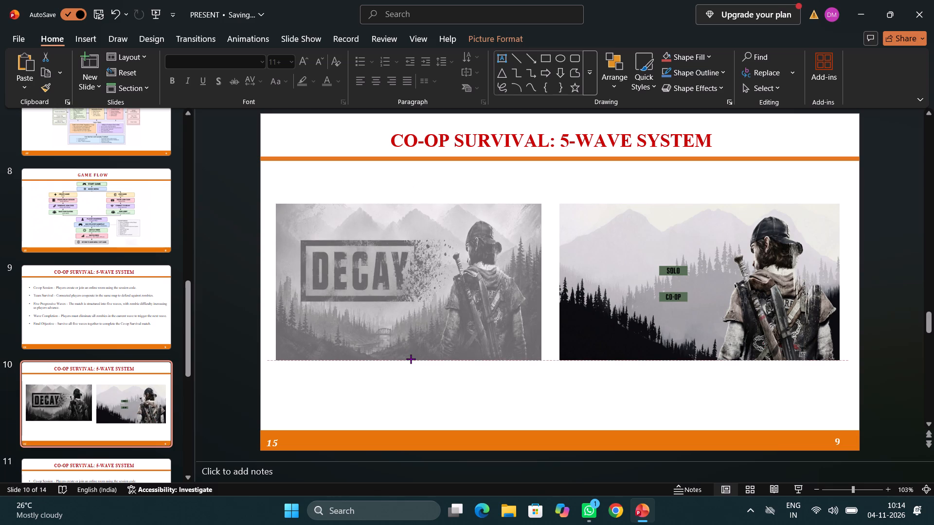
drag(411, 359, 411, 359)
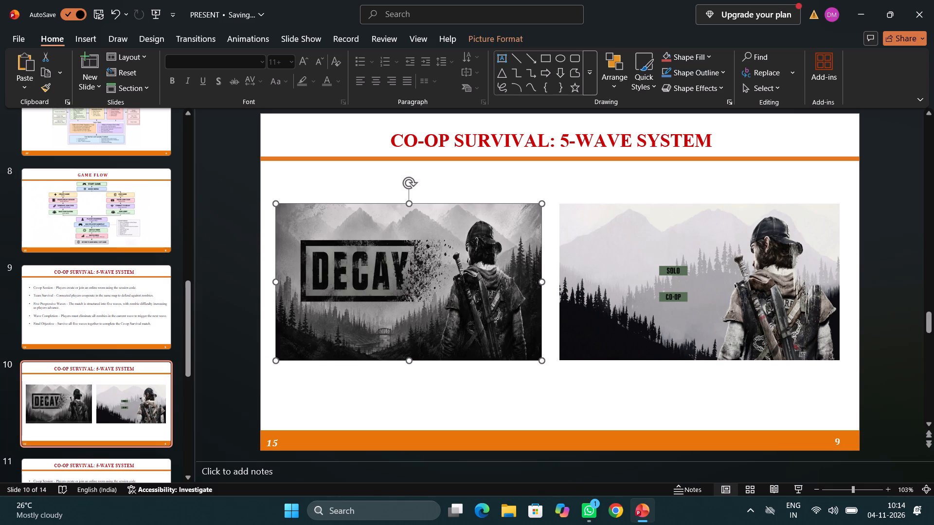
Narrow the SOLO/CO-OP menu picture slightly by pulling in its right edge, so its width is closer to the DECAY picture's.
click(840, 300)
drag(841, 283, 840, 283)
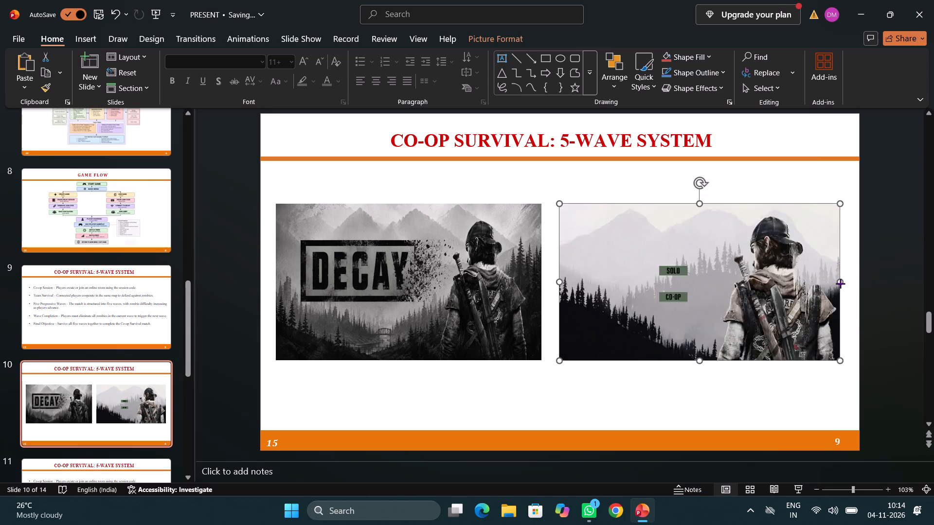
drag(840, 283, 834, 283)
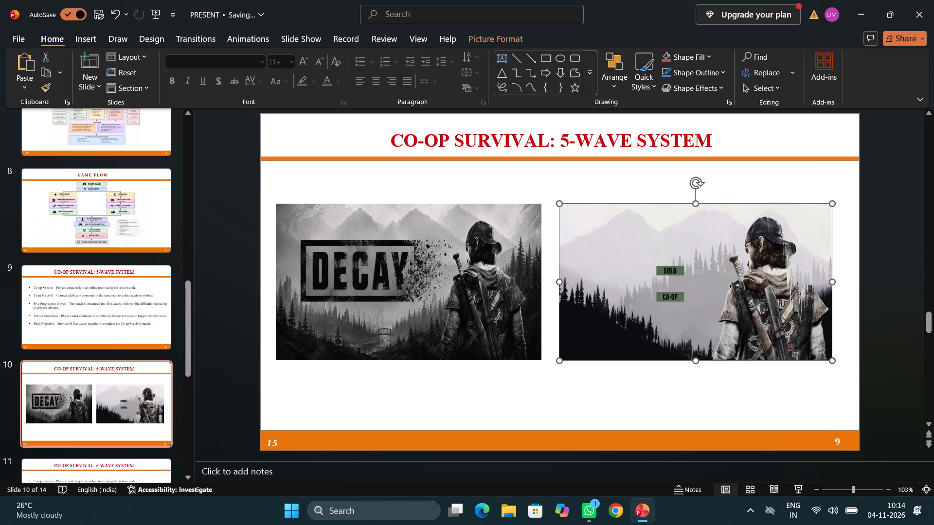
click(663, 310)
click(537, 409)
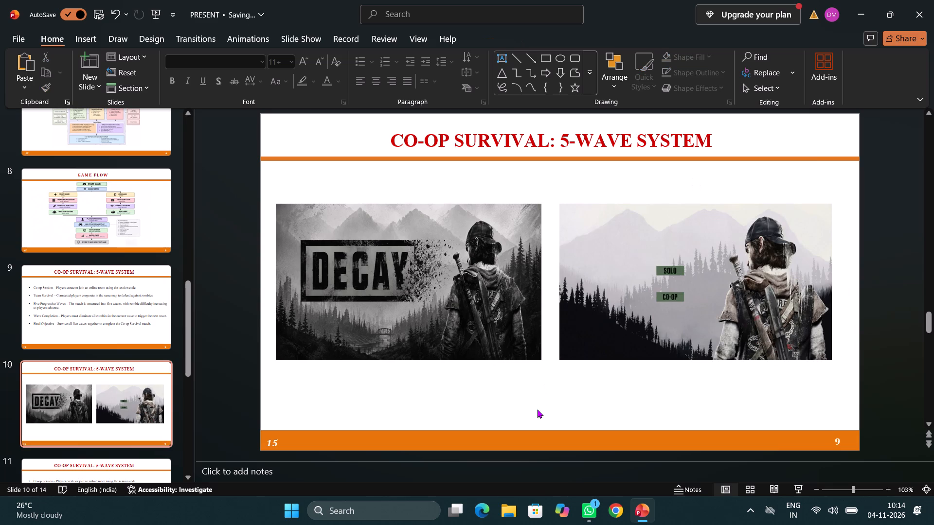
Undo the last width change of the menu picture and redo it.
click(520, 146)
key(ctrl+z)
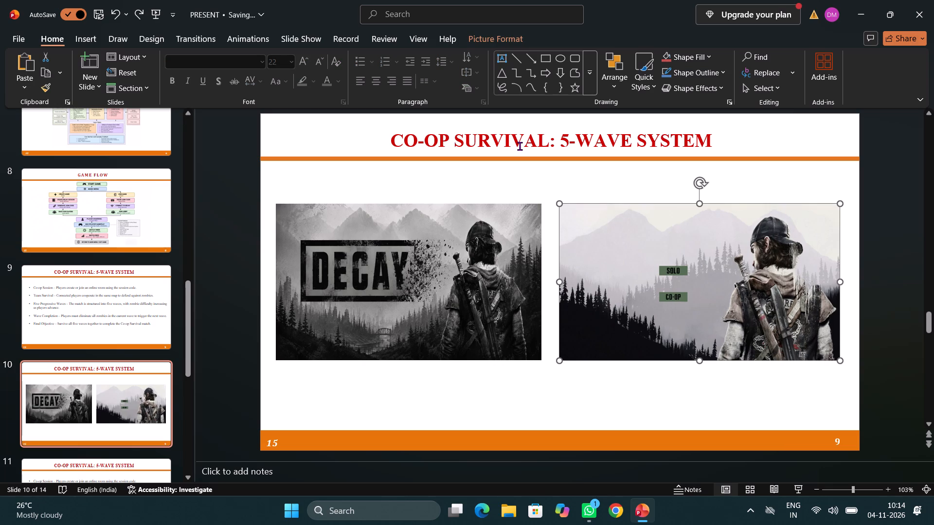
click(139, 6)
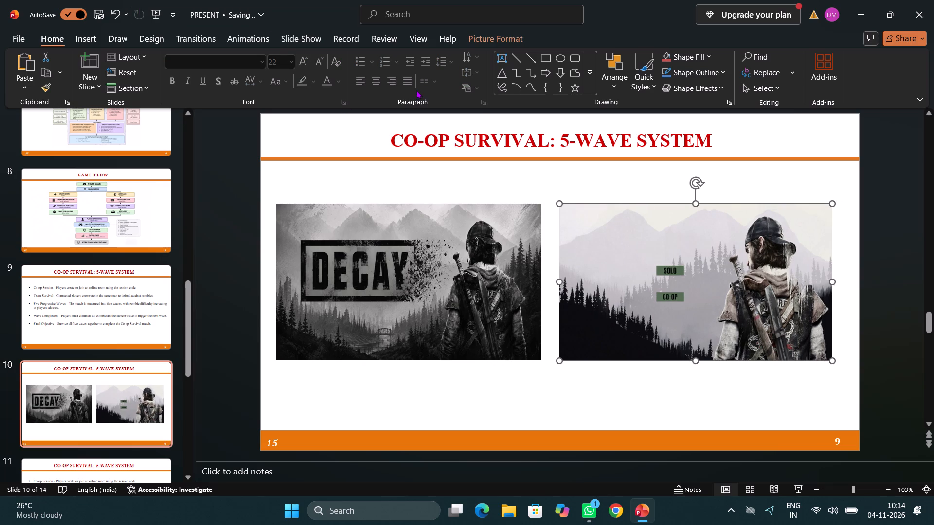
Replace the title of slide 10 with OUTPUTS.
click(491, 145)
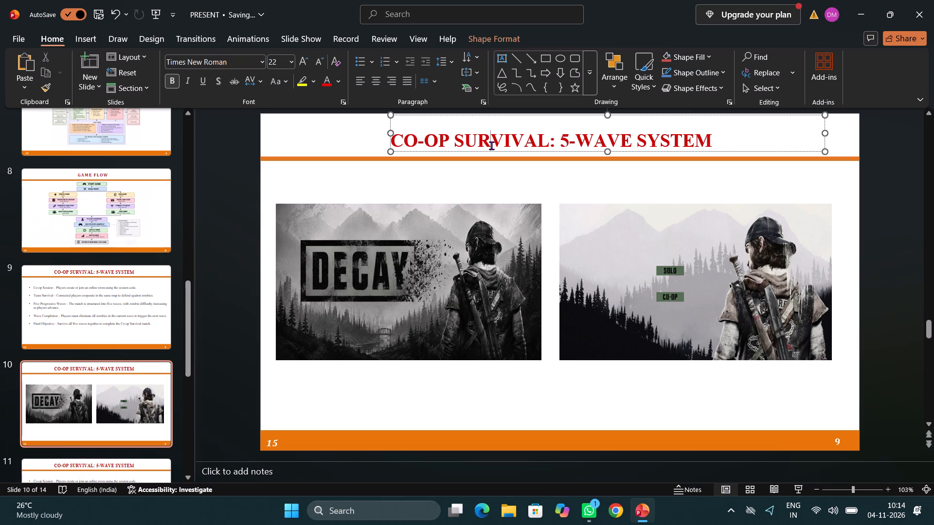
key(ctrl+a)
key(BackSpace)
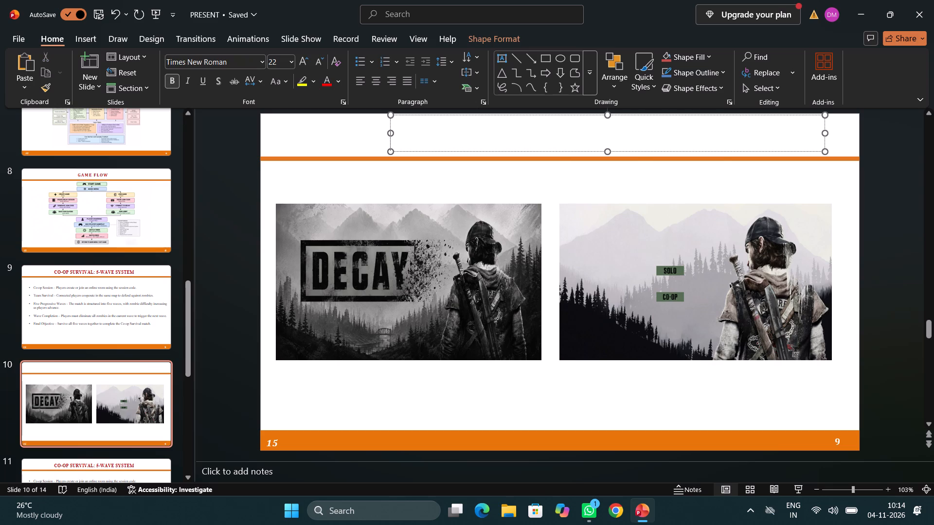
text(OU)
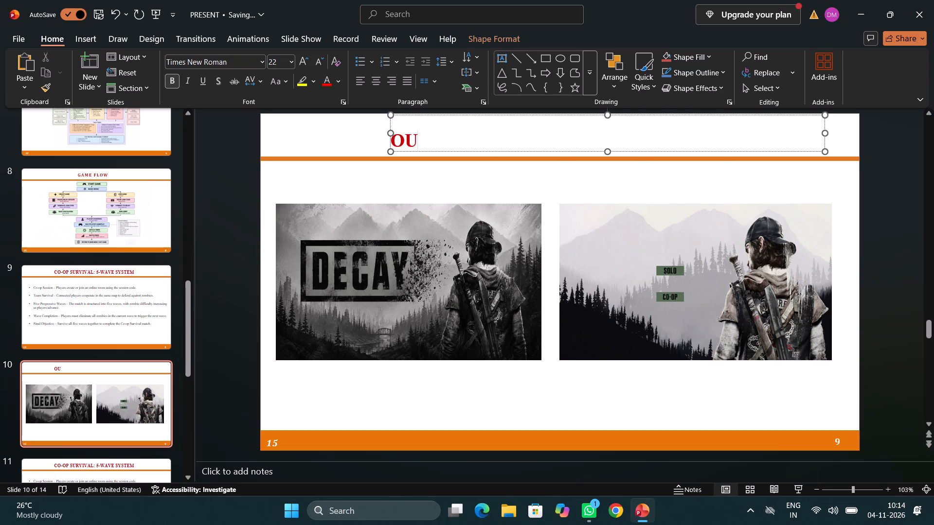
text(TPUTS)
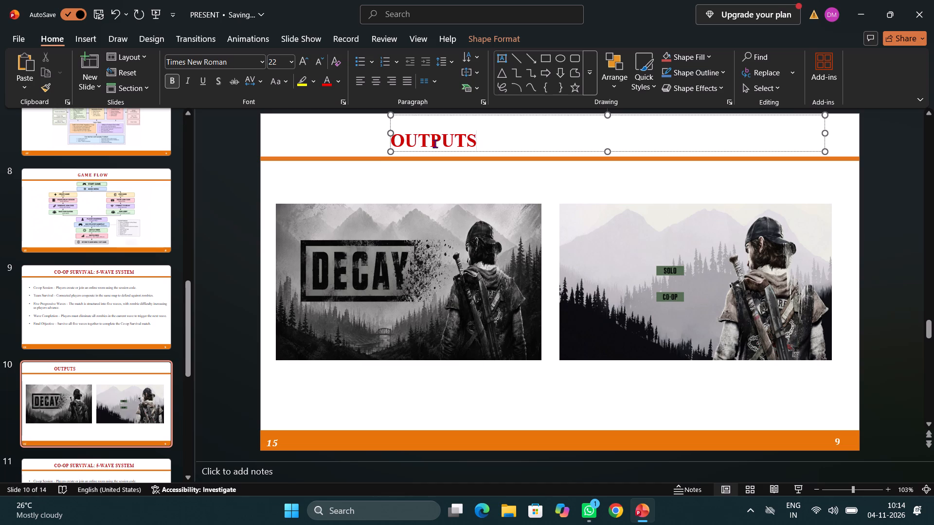
Centre-align the OUTPUTS title and shift its text box left to about the middle of the slide, above the orange line.
click(376, 82)
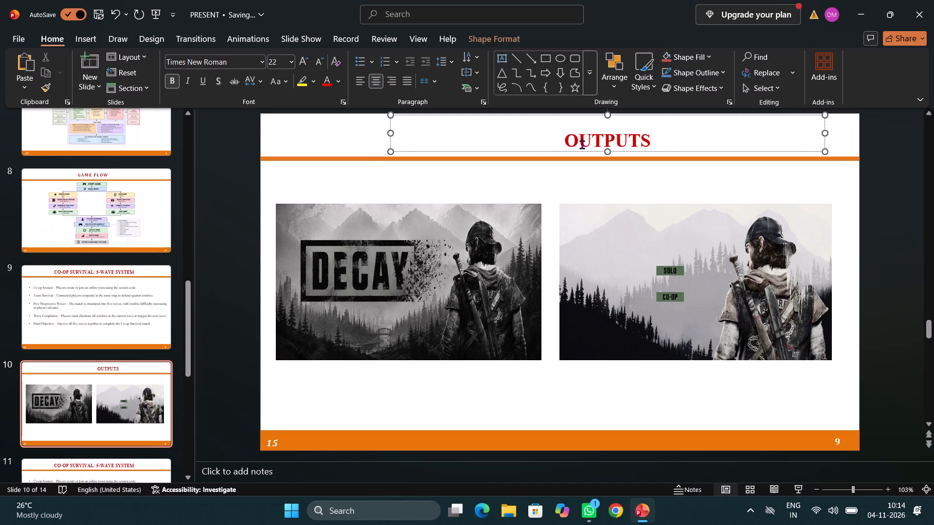
drag(587, 142, 573, 142)
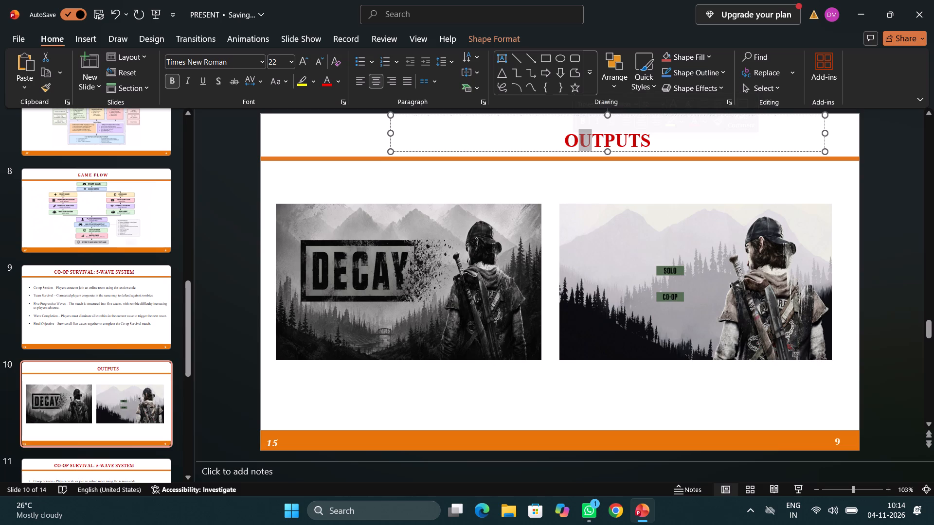
drag(512, 152, 492, 156)
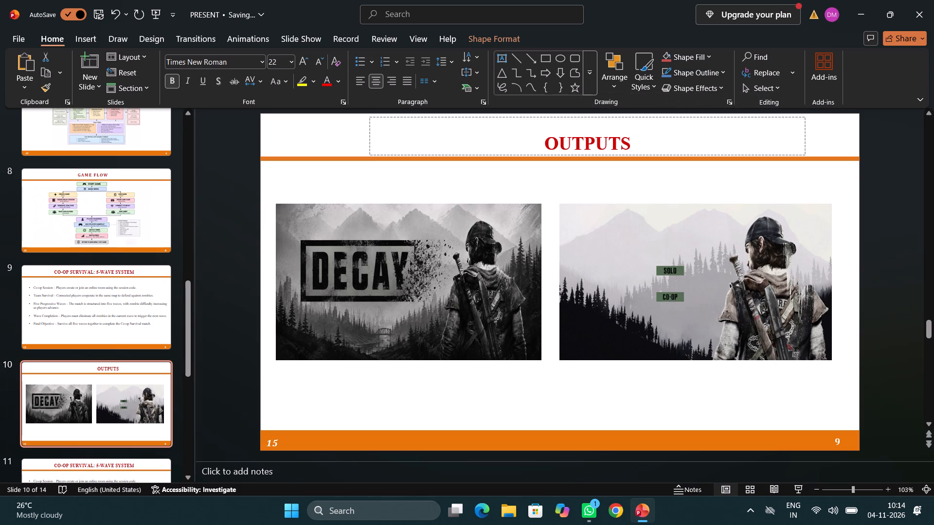
drag(492, 156, 478, 155)
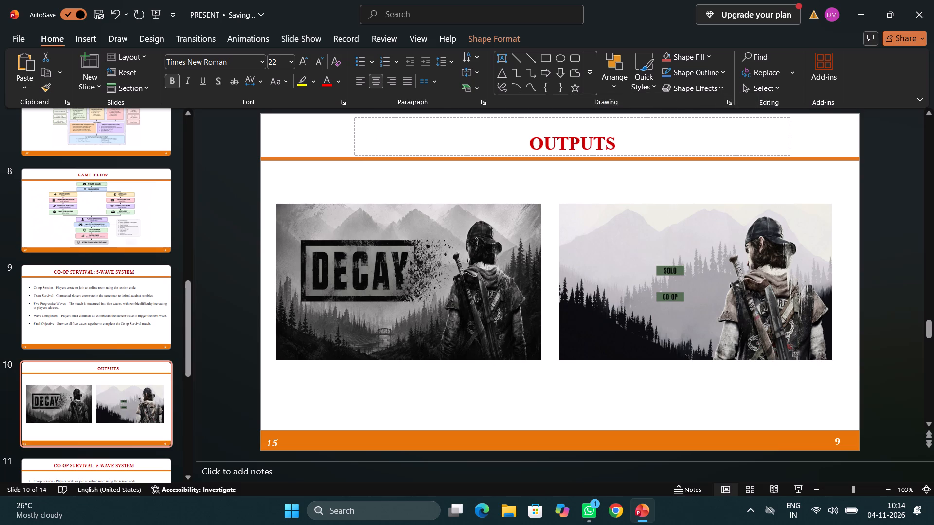
drag(478, 155, 473, 152)
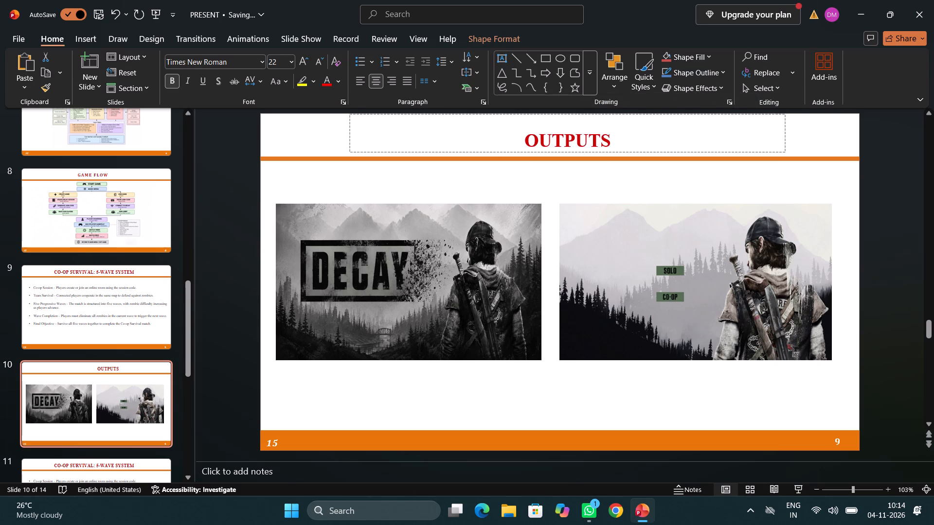
drag(473, 152, 469, 151)
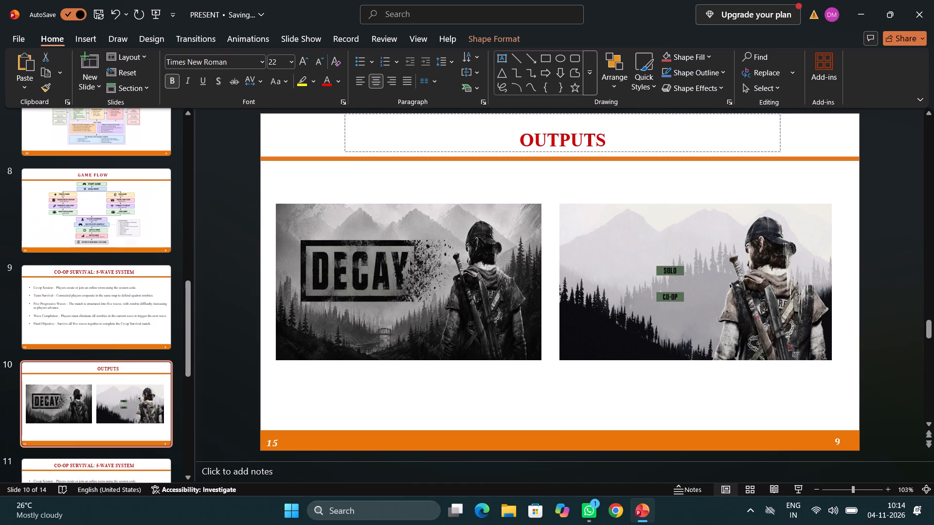
drag(469, 151, 467, 152)
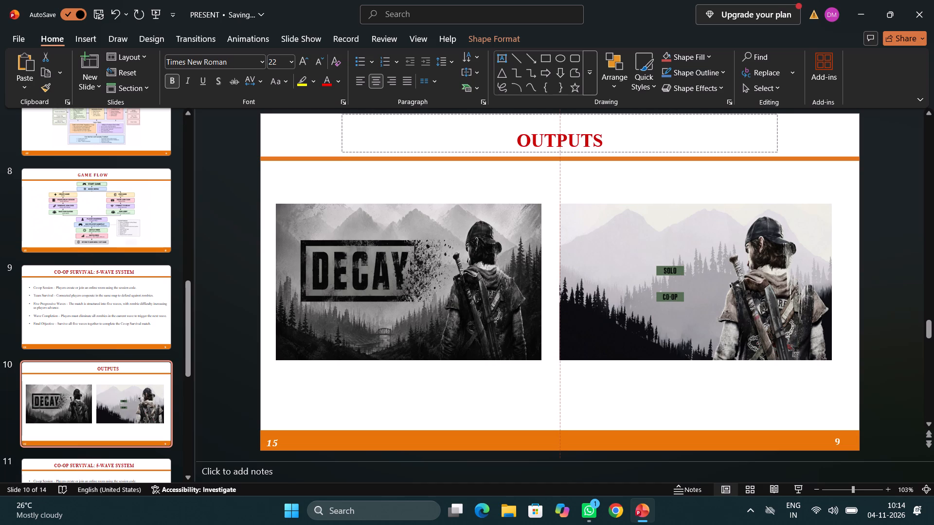
drag(467, 152, 470, 153)
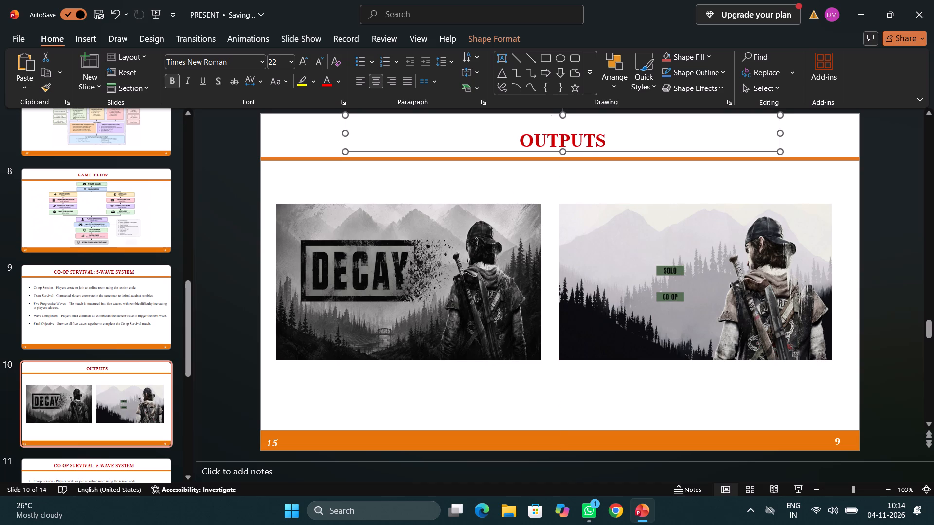
click(544, 174)
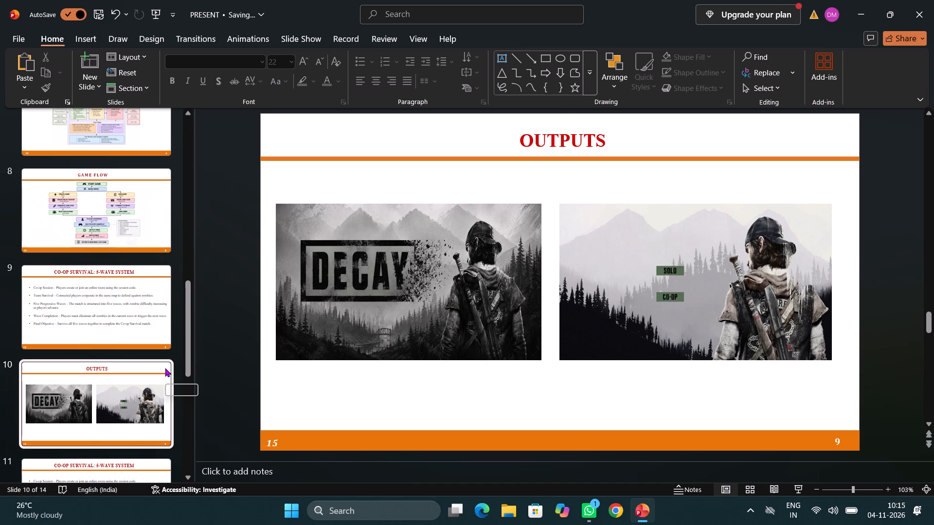
Delete all the bullet text from the body of slide 11, the next Co-op Survival: 5-Wave System copy.
scroll(165, 368, down, 2)
click(125, 314)
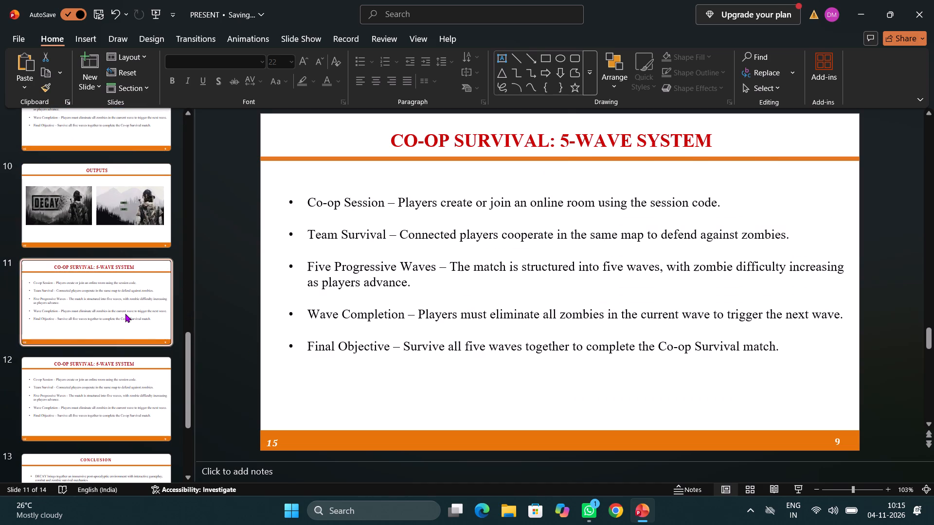
click(388, 282)
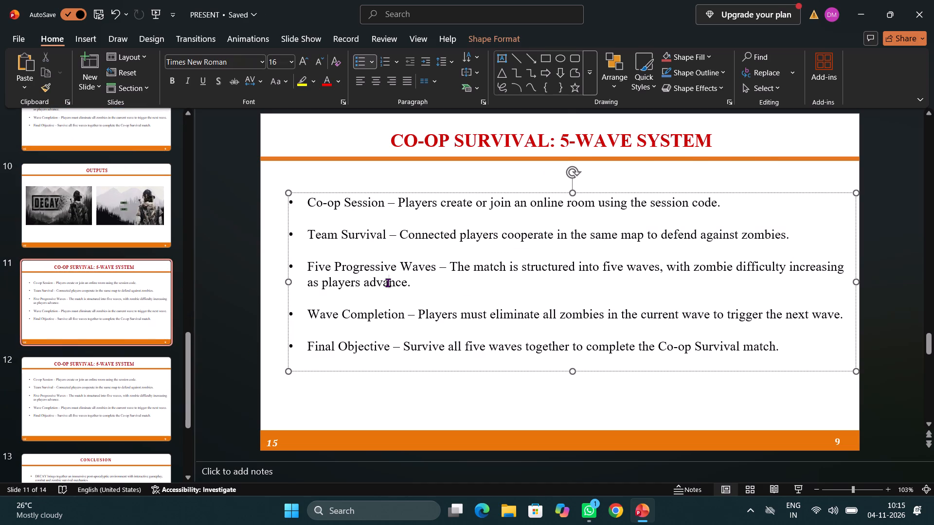
key(ctrl+a)
key(BackSpace)
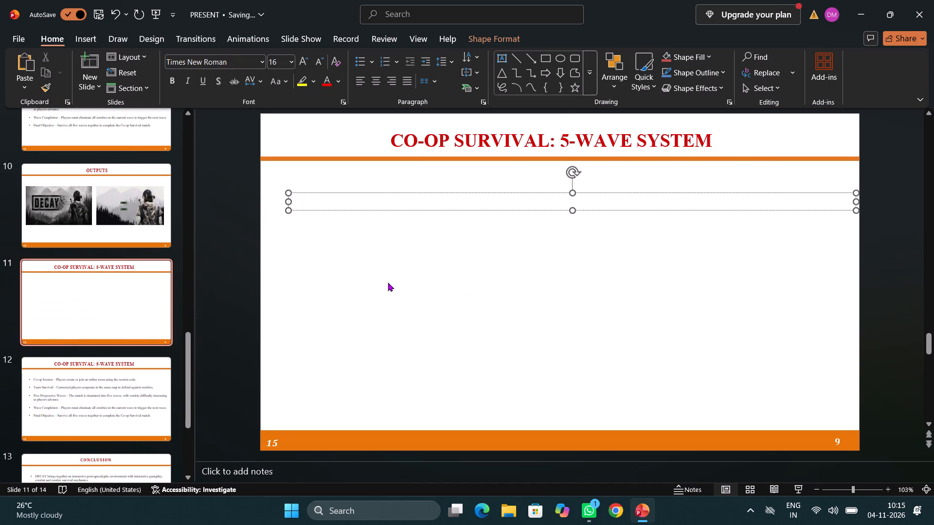
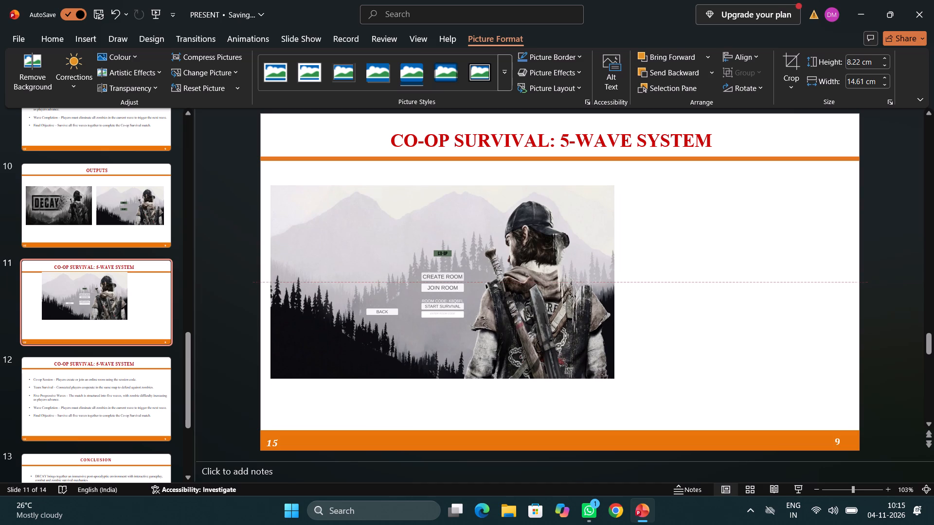
drag(455, 238, 458, 242)
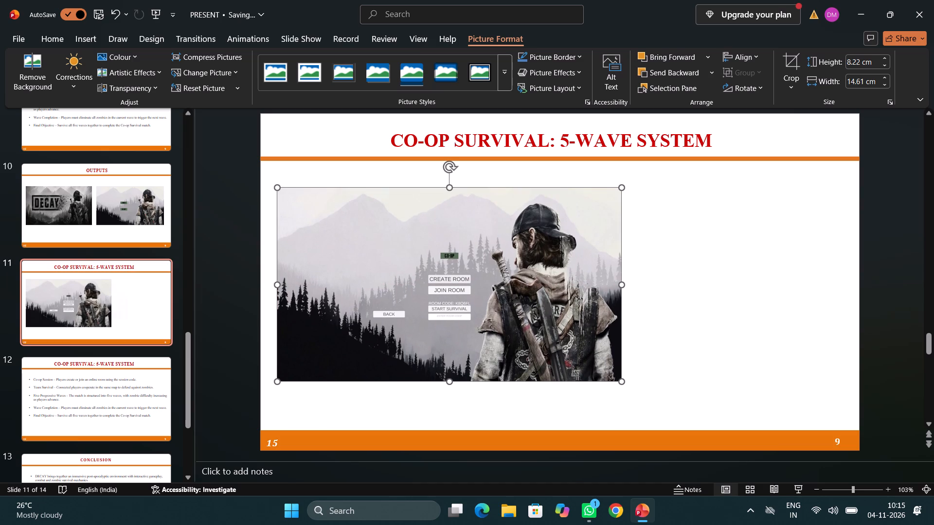
drag(624, 381, 585, 368)
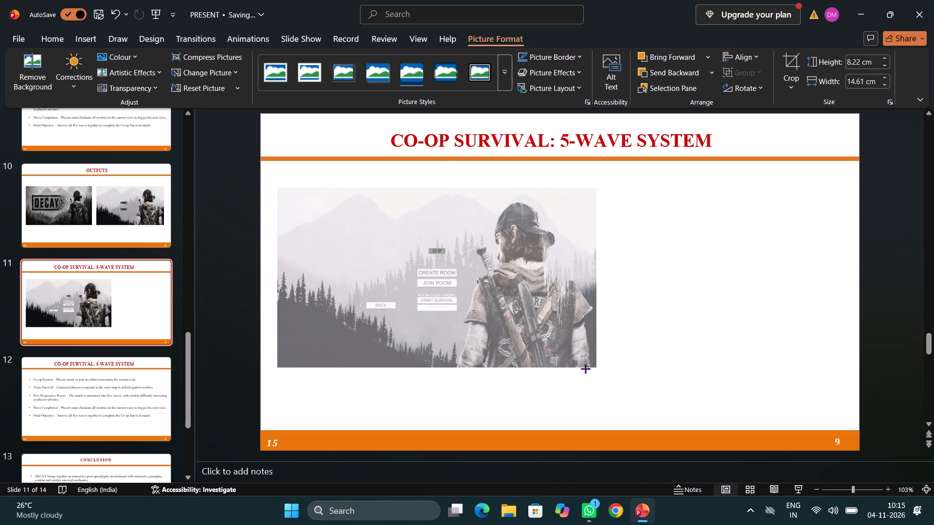
drag(585, 368, 562, 361)
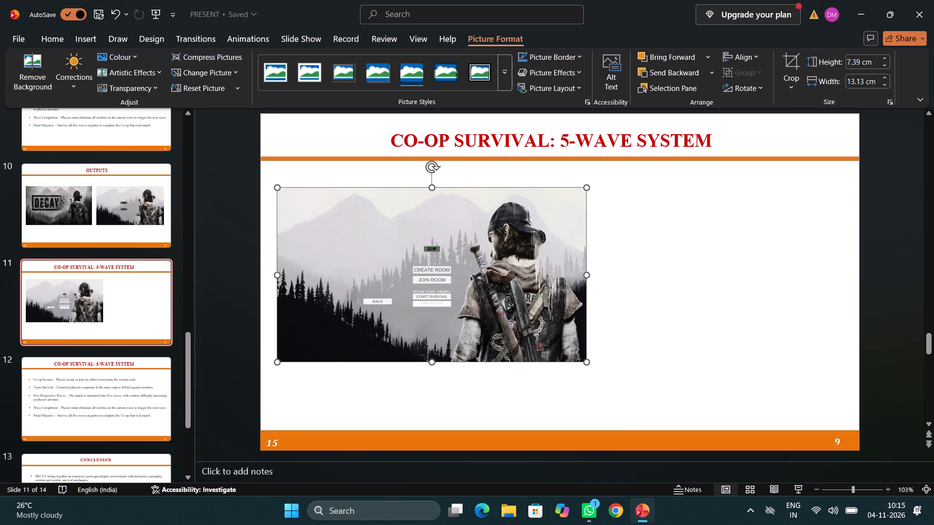
click(478, 262)
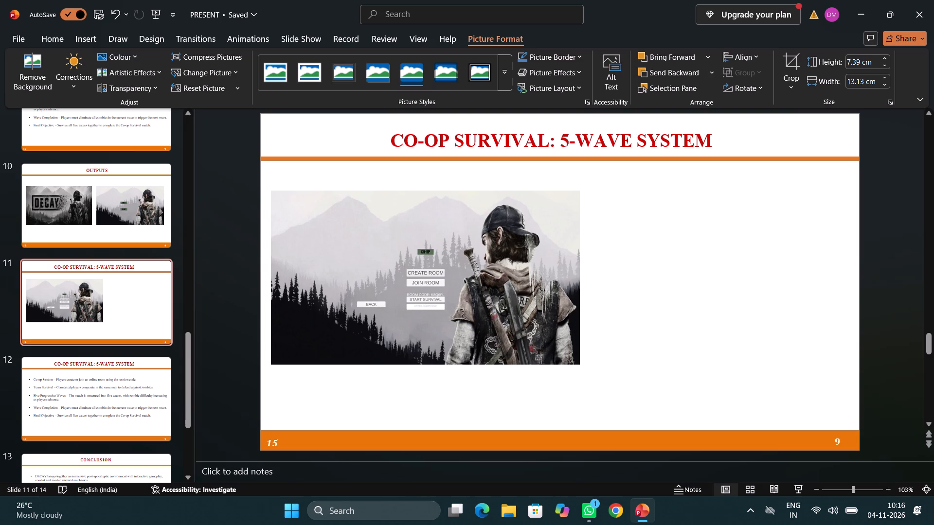
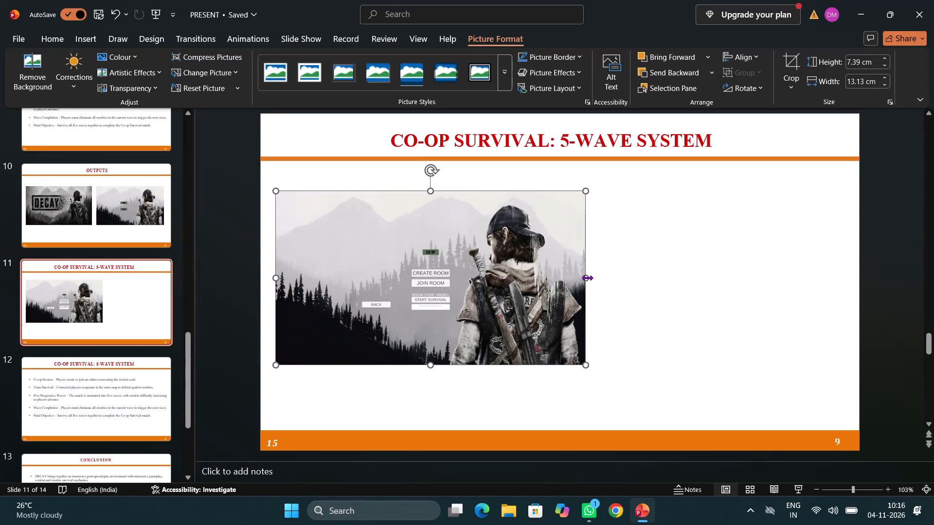
Stretch the CO-OP screenshot on slide 11 to about 8.68 cm high by 18.84 cm wide and centre it below the title.
drag(589, 279, 717, 268)
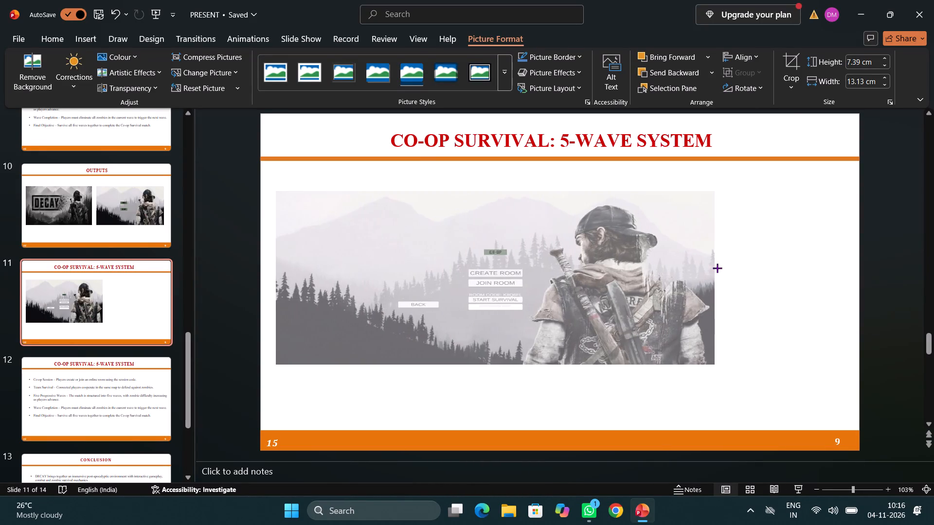
drag(717, 268, 722, 268)
drag(560, 205, 604, 197)
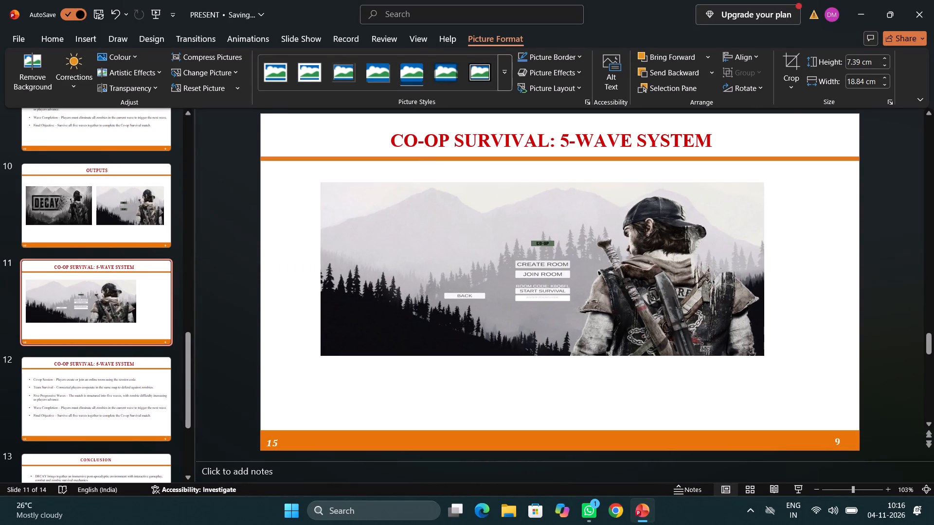
drag(604, 197, 604, 200)
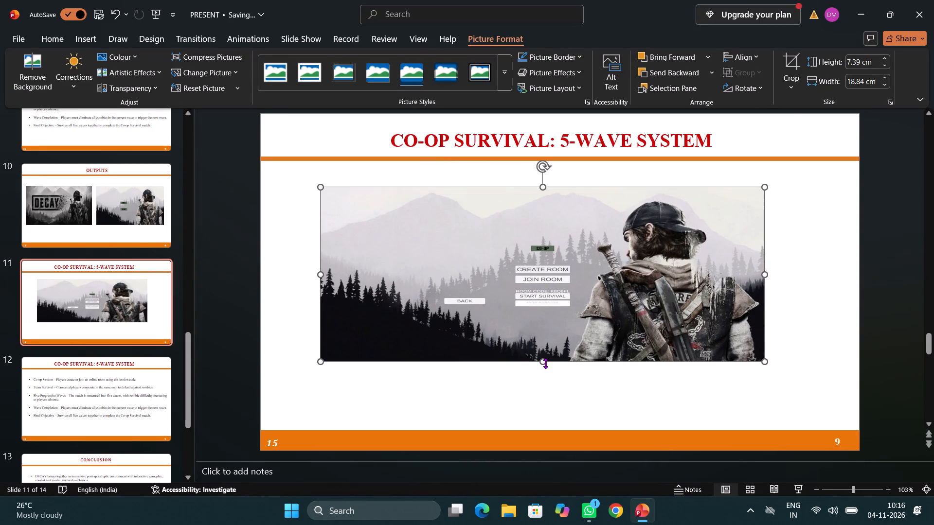
drag(545, 363, 546, 390)
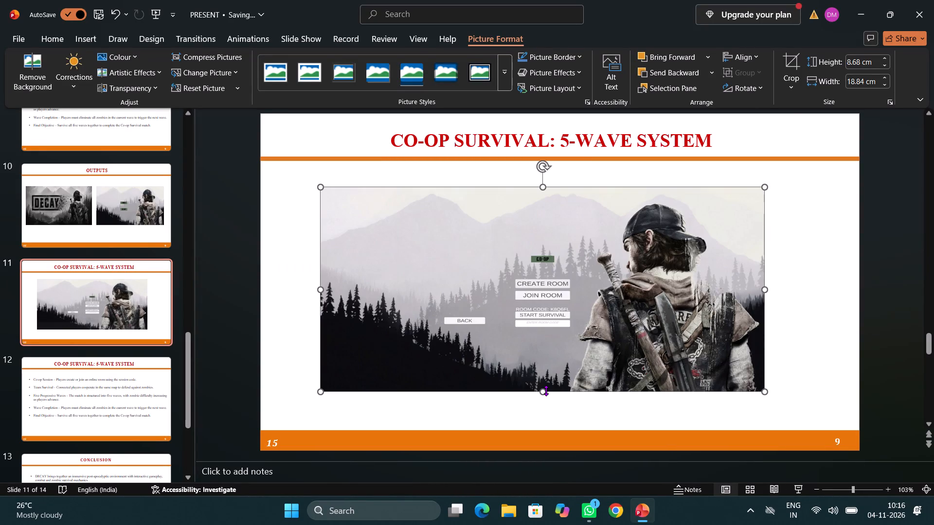
click(817, 347)
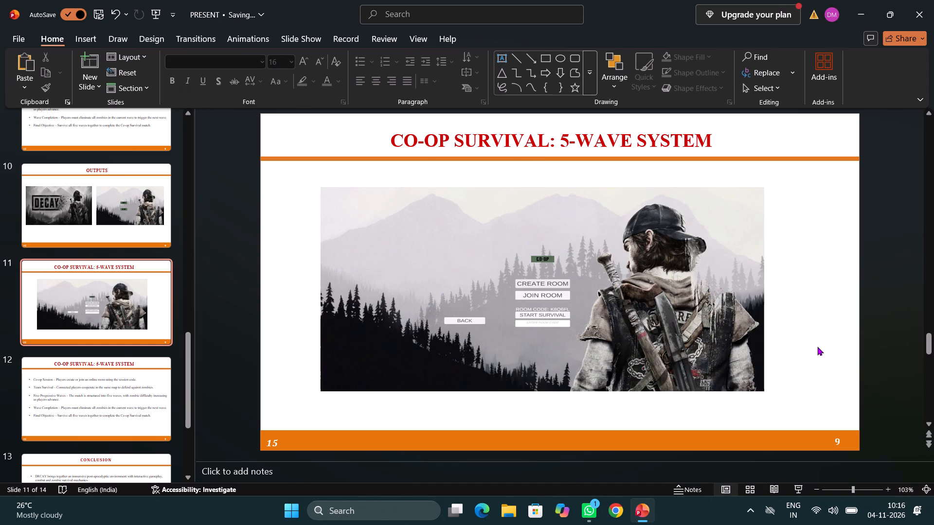
Delete all the bullet text from the Co-op Survival: 5-Wave System copy on slide 12.
click(122, 387)
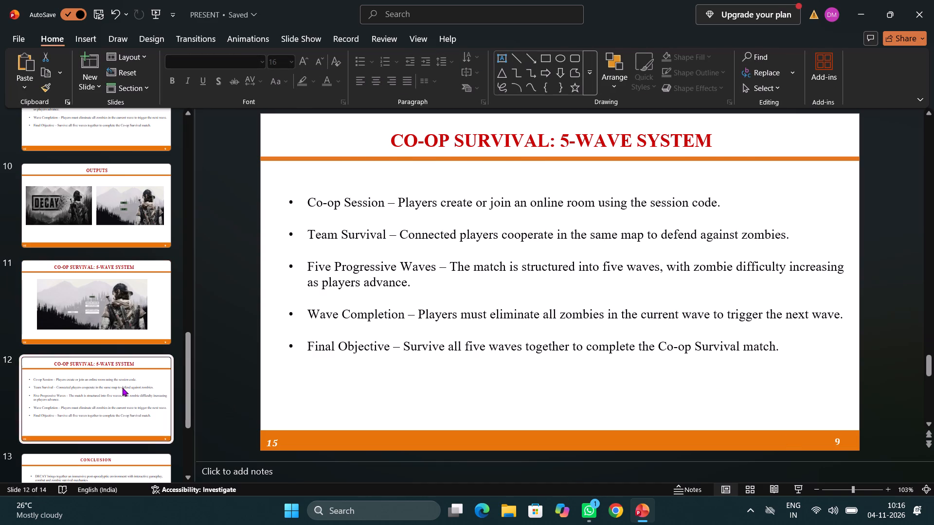
click(507, 291)
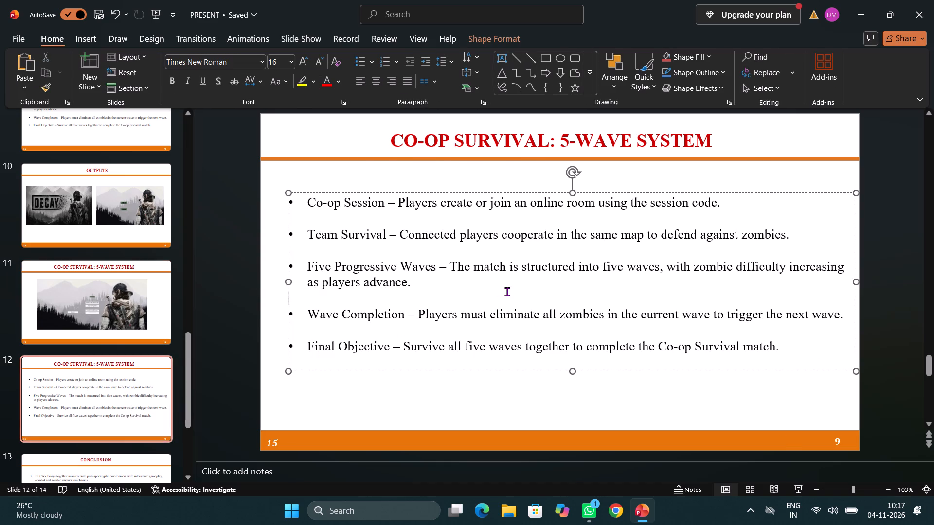
key(ctrl+a)
key(backslash)
key(BackSpace)
Paste the copied clipboard content onto the cleared slide 12.
key(ctrl+v)
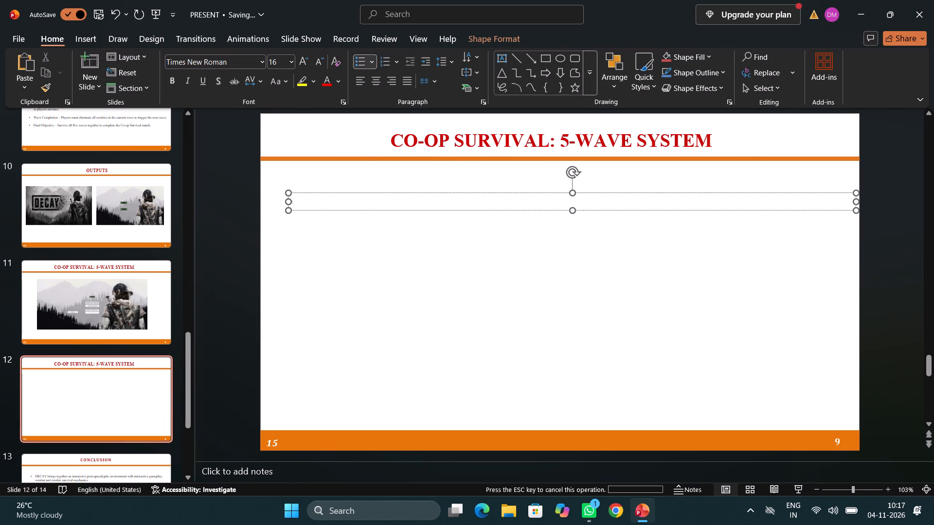
Shrink the pasted zombie gameplay screenshot on slide 12 to about 7.47 by 13.29 cm and place it in the slide's left half below the title.
drag(262, 113, 392, 189)
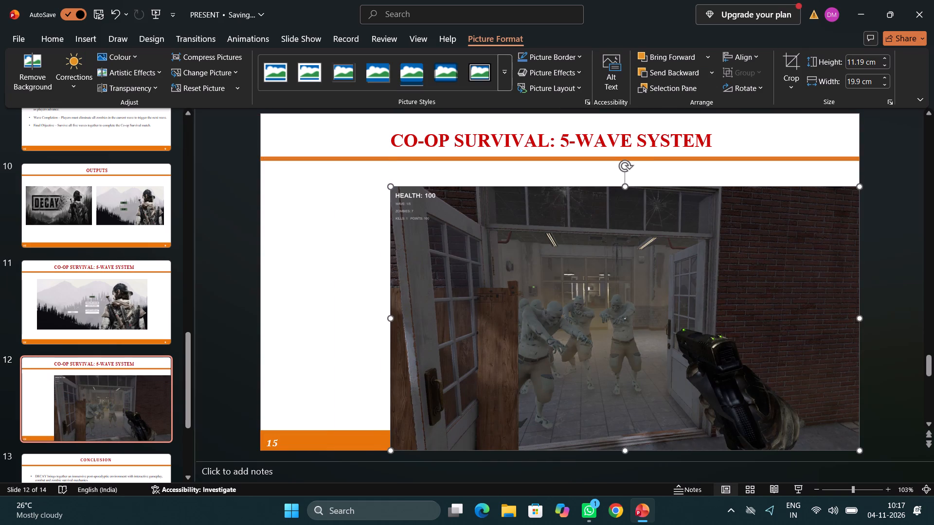
drag(580, 217, 498, 195)
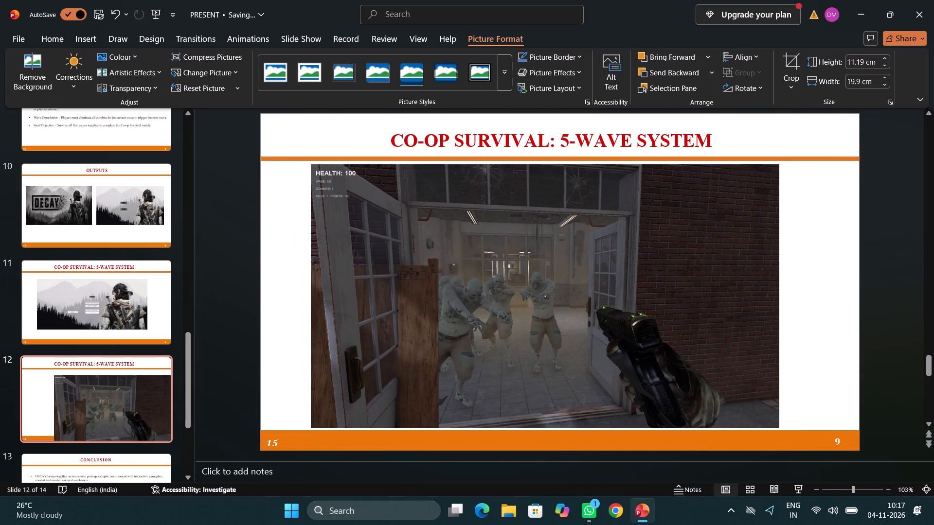
drag(498, 195, 498, 195)
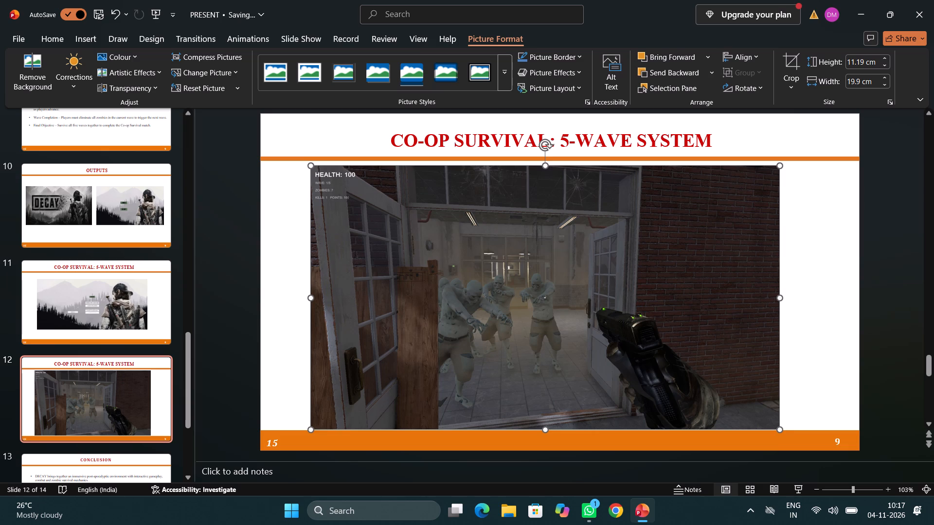
double_click(780, 425)
drag(779, 430, 702, 414)
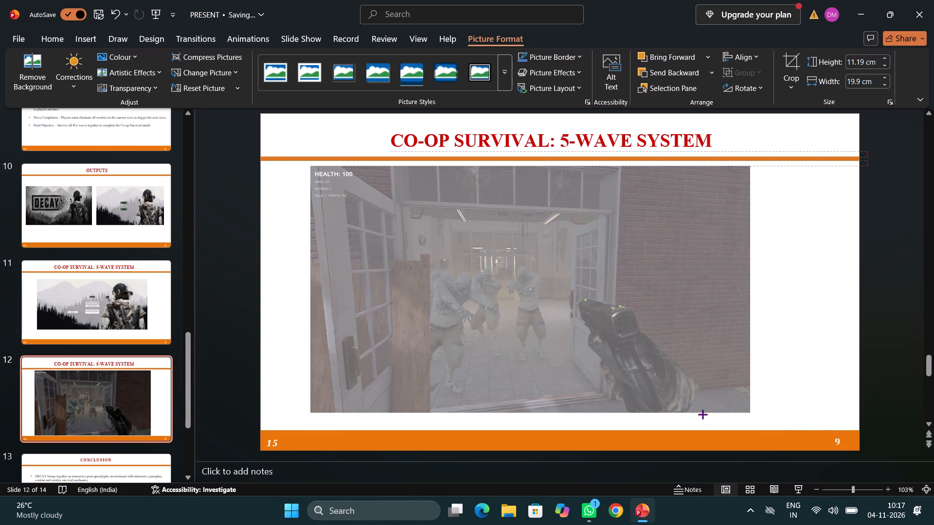
drag(702, 414, 627, 390)
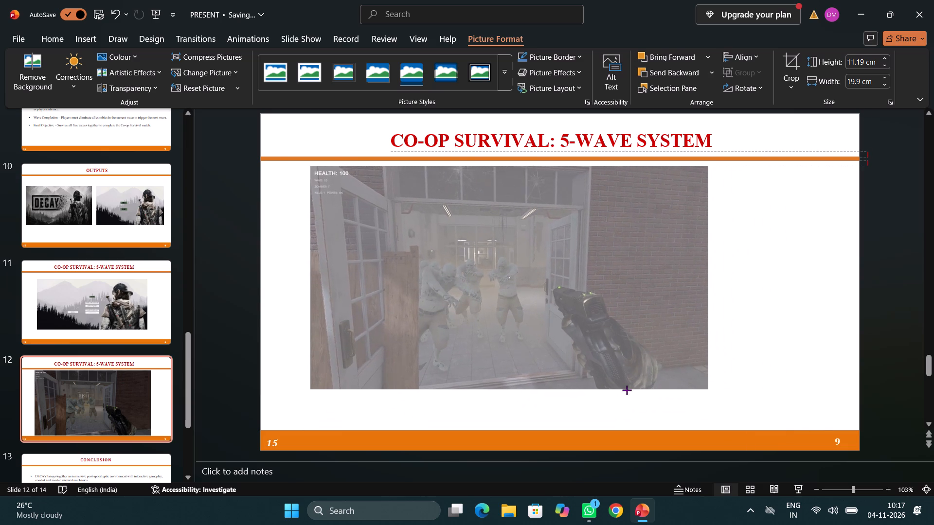
drag(627, 390, 568, 344)
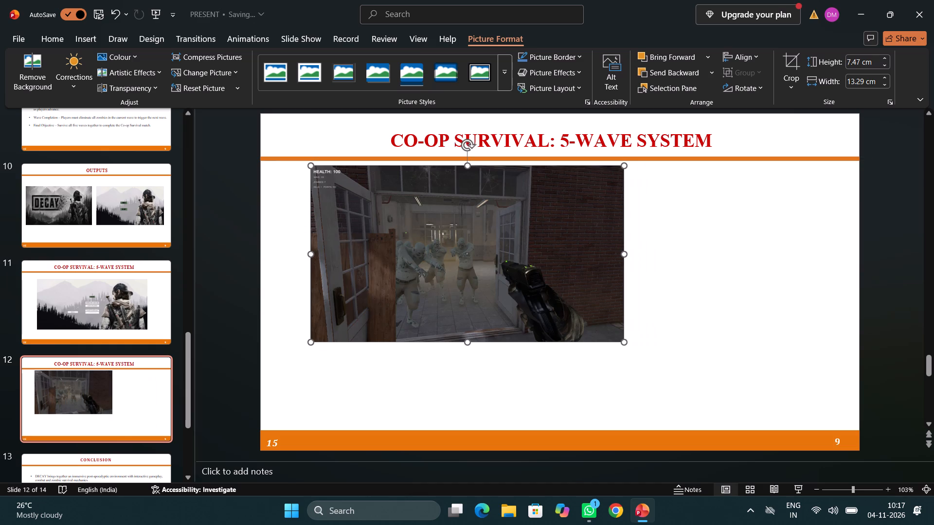
drag(535, 272, 508, 299)
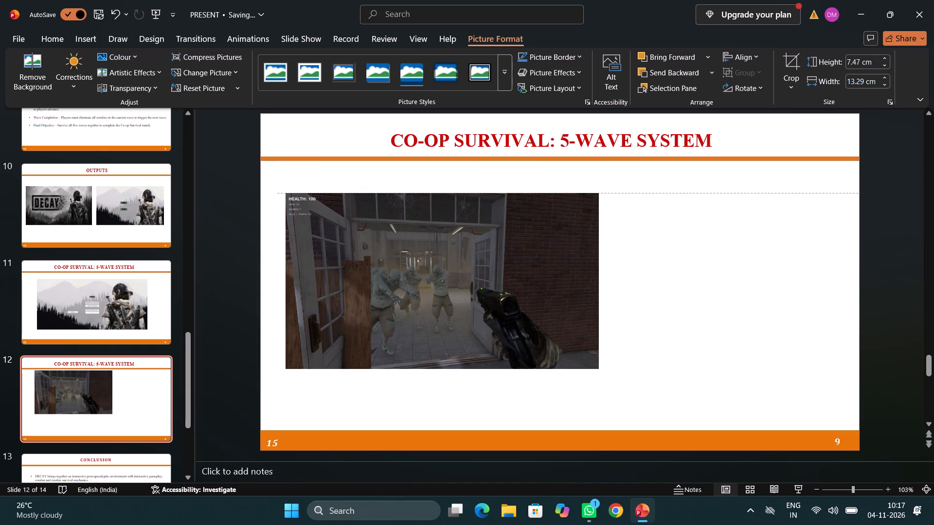
drag(508, 299, 506, 298)
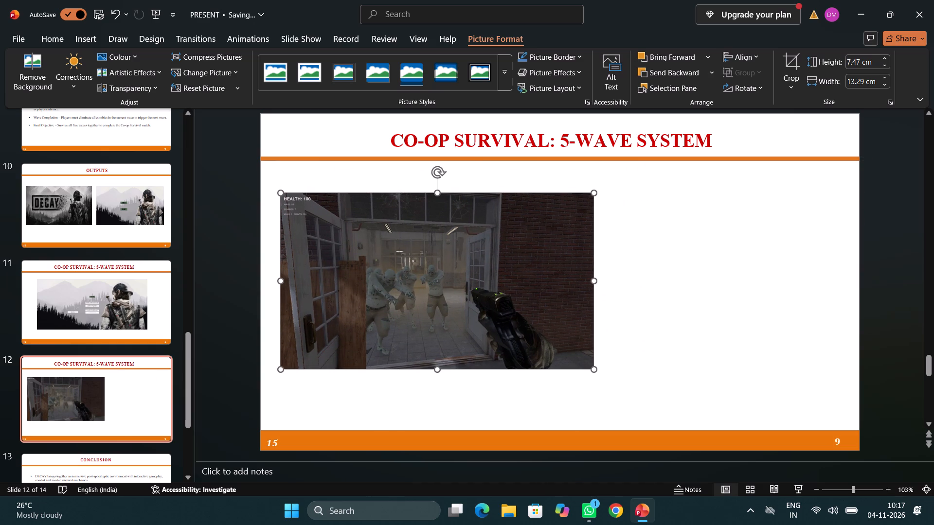
Switch to the WhatsApp image viewer showing the gameplay screenshots.
key(alt+Tab)
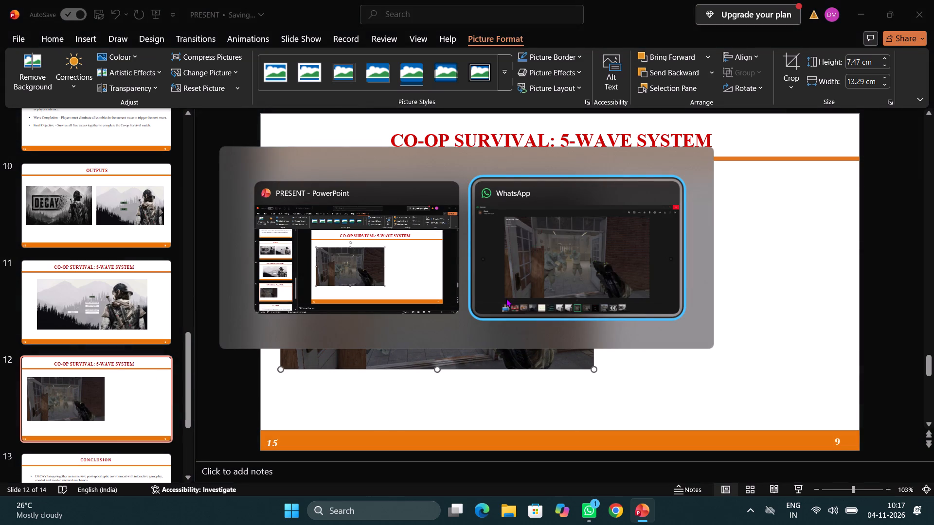
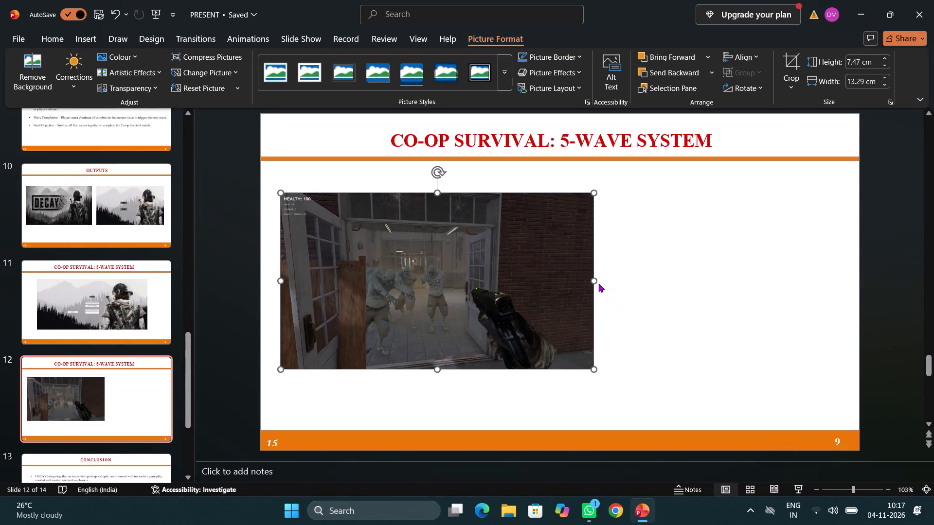
Narrow the doorway gameplay screenshot on slide 12 to about 12.07 cm wide, keeping its left edge in place.
drag(596, 282, 569, 280)
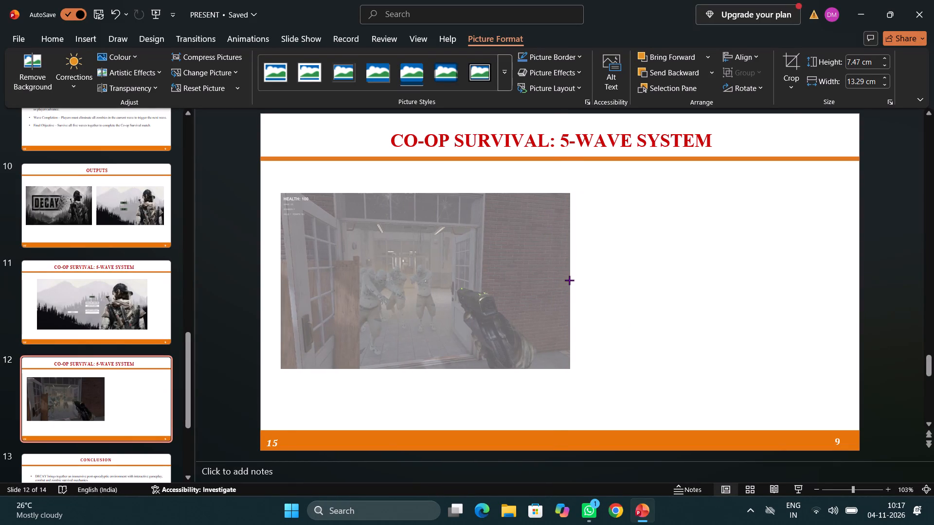
drag(569, 280, 564, 280)
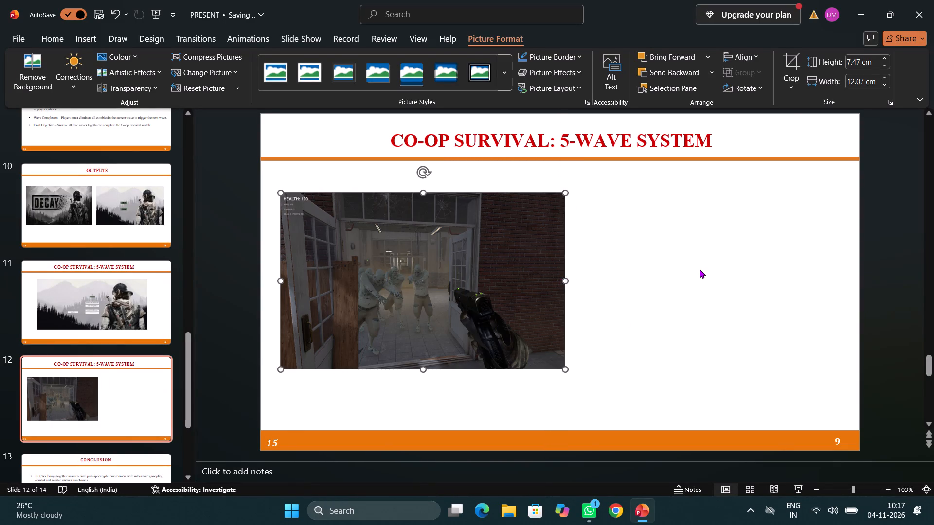
Paste the copied outdoor gameplay screenshot with the fence and brick building onto slide 12.
click(700, 269)
key(ctrl+v)
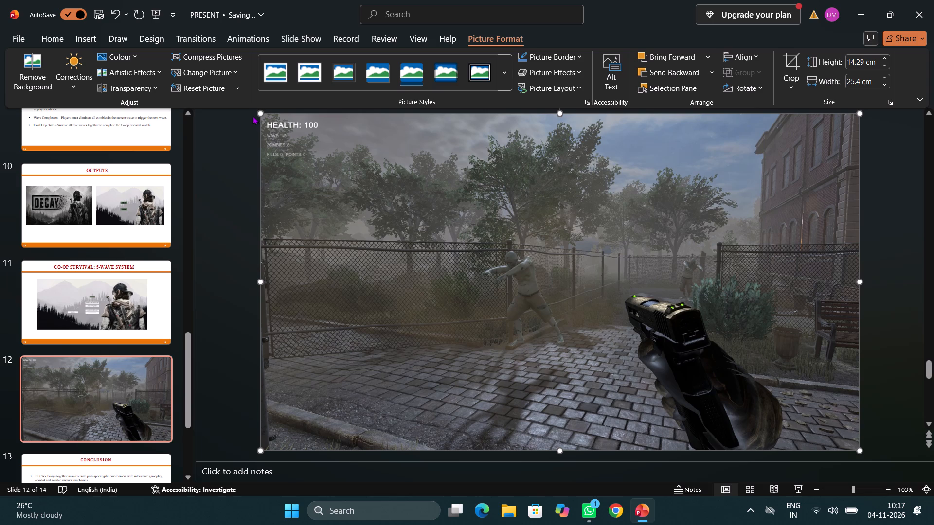
Shrink the outdoor gameplay screenshot to about 8.63 by 15.33 cm and move it toward the slide's right side below the orange line.
drag(259, 112, 500, 187)
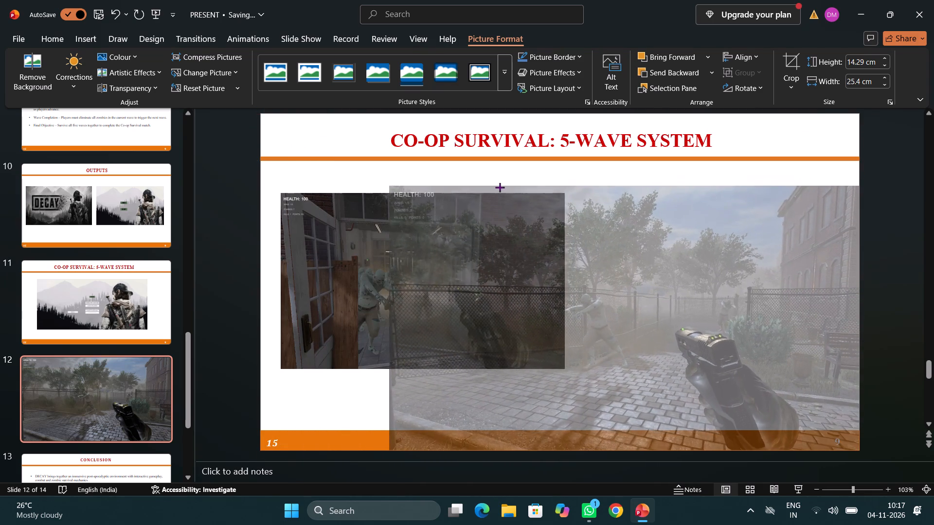
drag(500, 187, 588, 200)
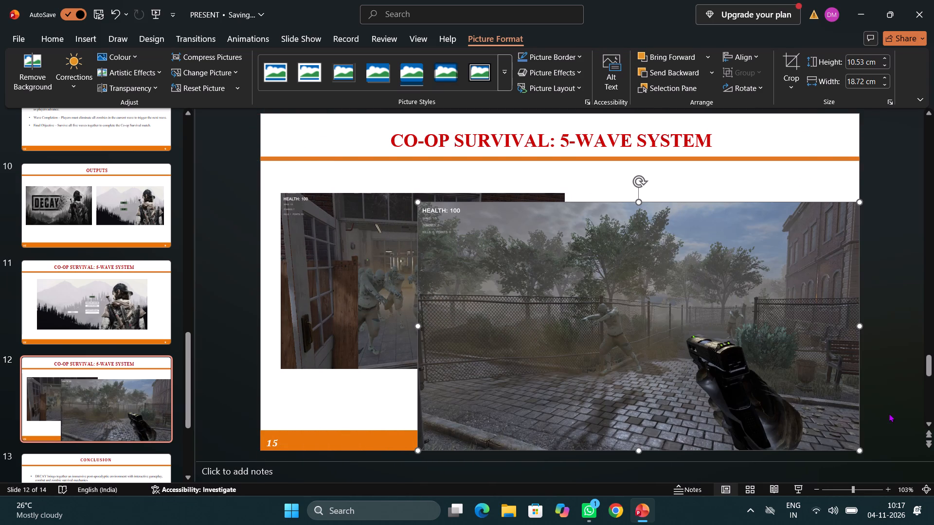
drag(861, 450, 813, 397)
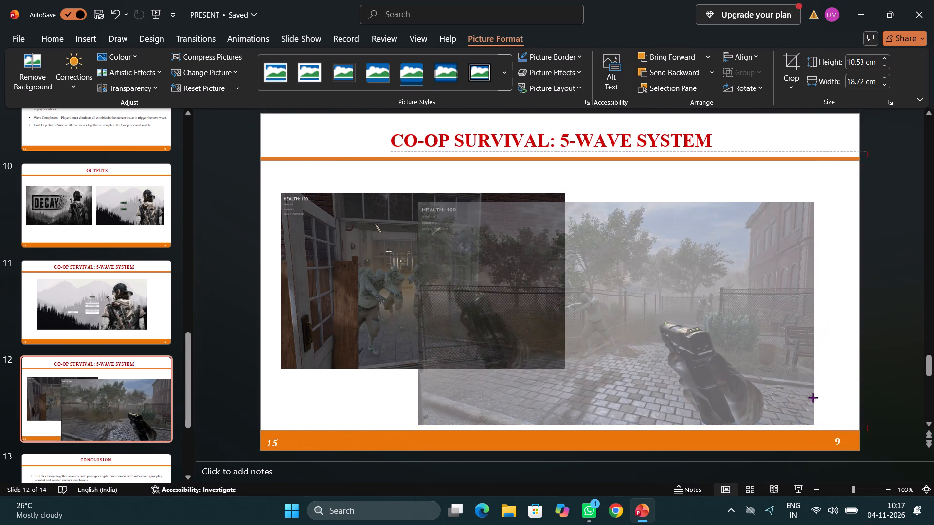
drag(813, 397, 778, 351)
drag(656, 324, 723, 285)
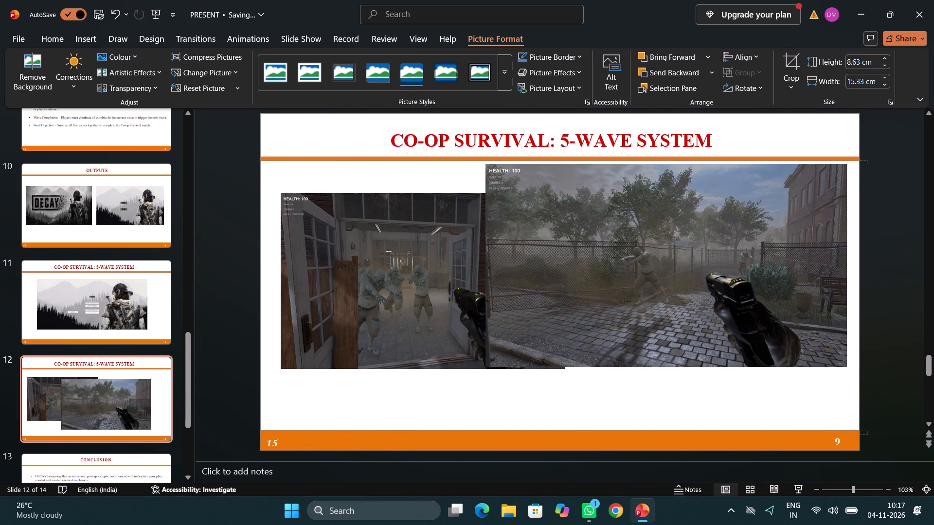
Shrink slide 12's courtyard screenshot to about 7.66 cm by 13.62 cm and arrange it side by side with the doorway screenshot.
drag(723, 285, 728, 296)
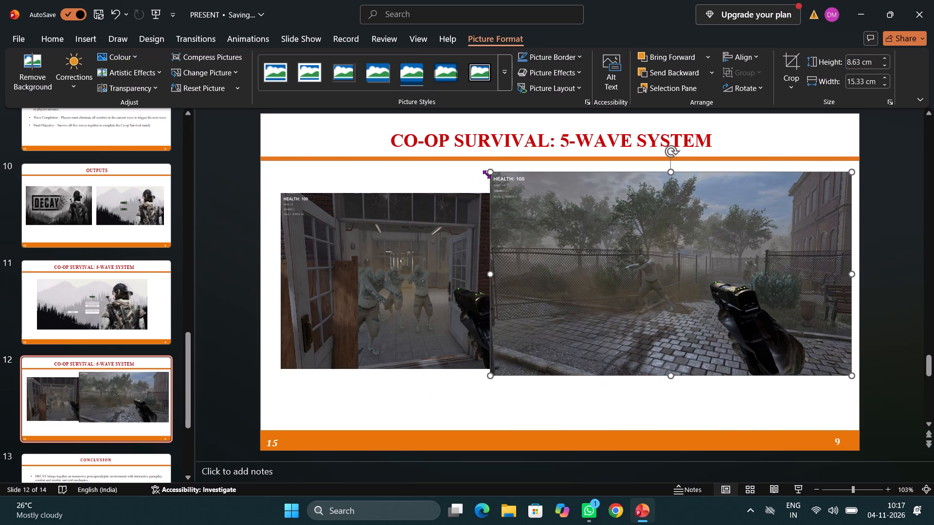
drag(491, 175, 585, 195)
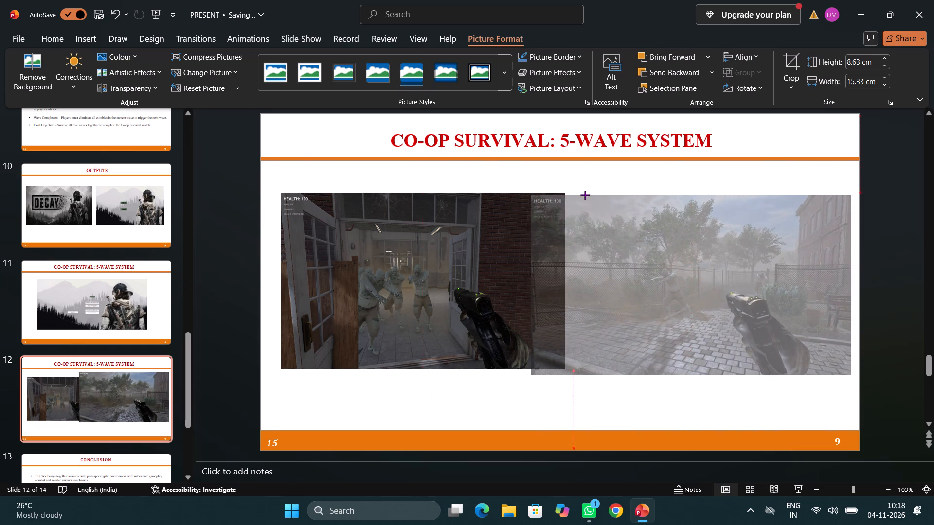
drag(585, 195, 585, 195)
drag(448, 222, 431, 221)
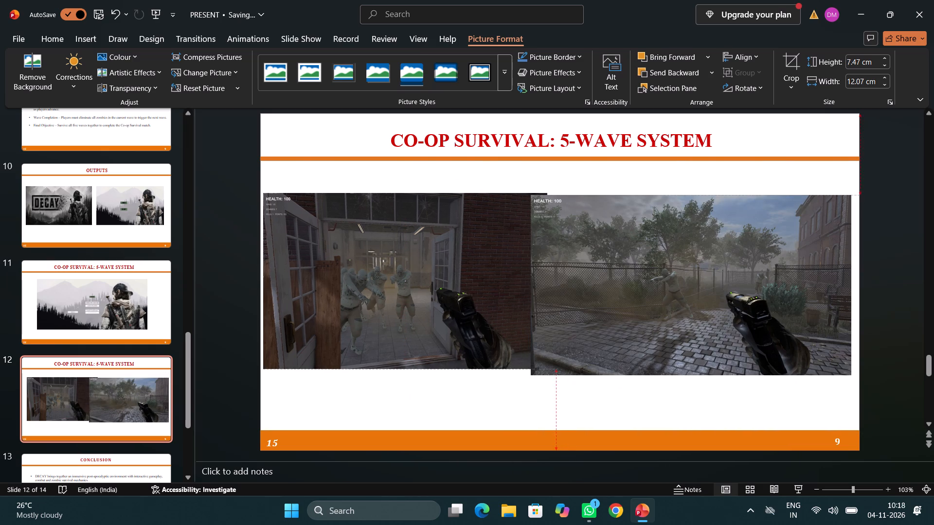
drag(431, 221, 434, 220)
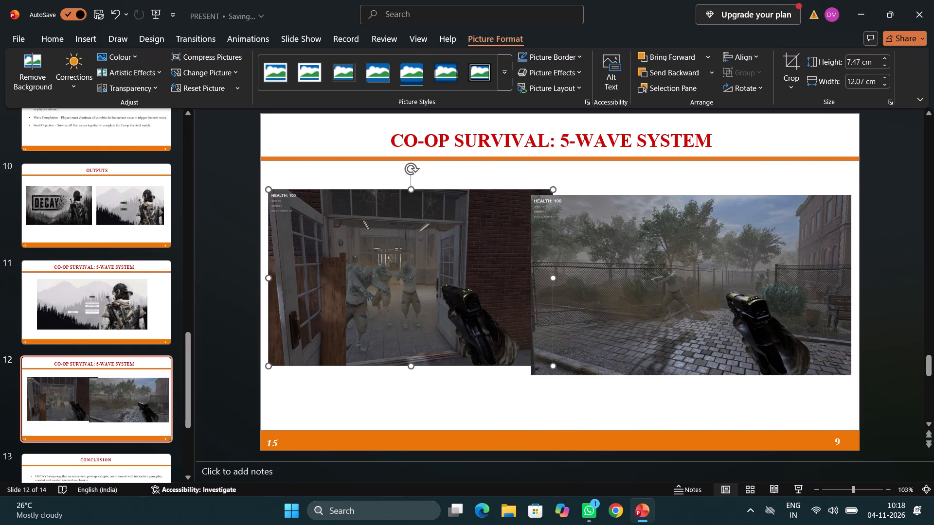
drag(599, 262, 625, 256)
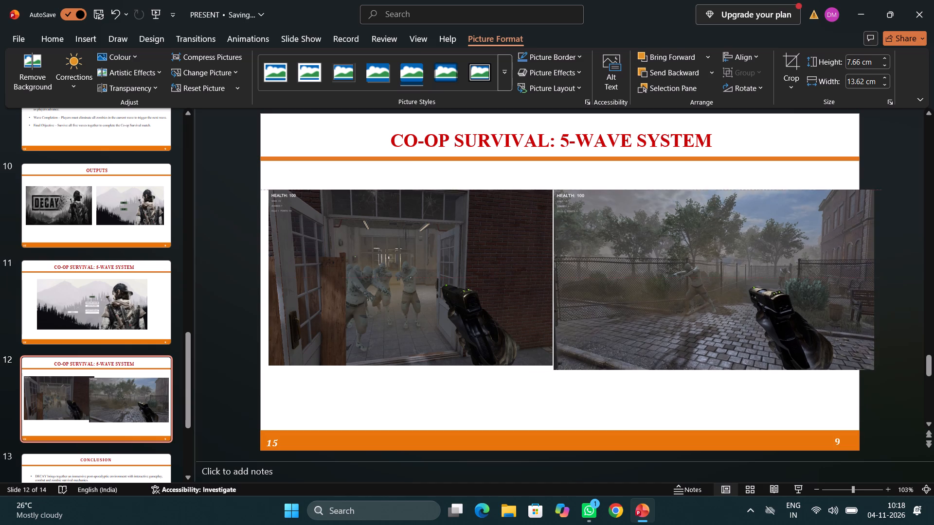
drag(625, 256, 626, 258)
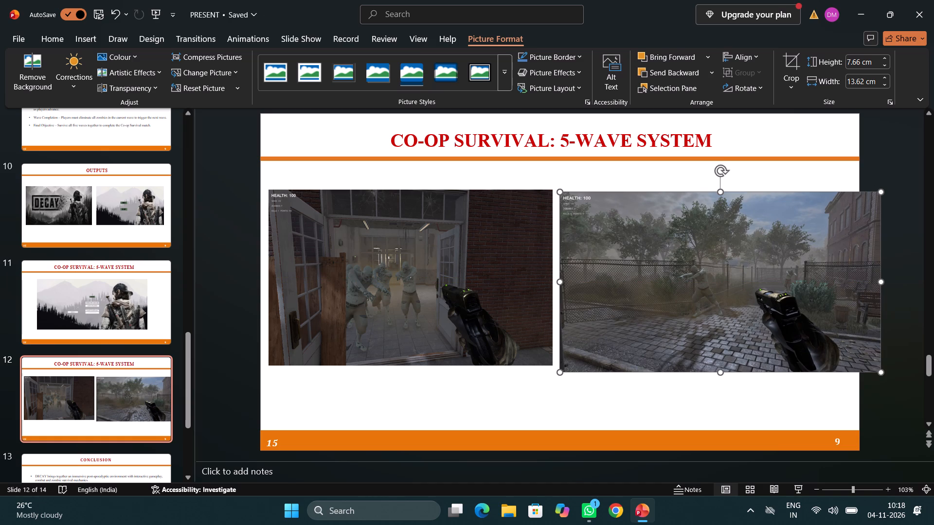
Resize the courtyard screenshot to about 12.45 cm wide, fitting it within the slide and matching the doorway screenshot's top and bottom edges.
drag(882, 371, 843, 370)
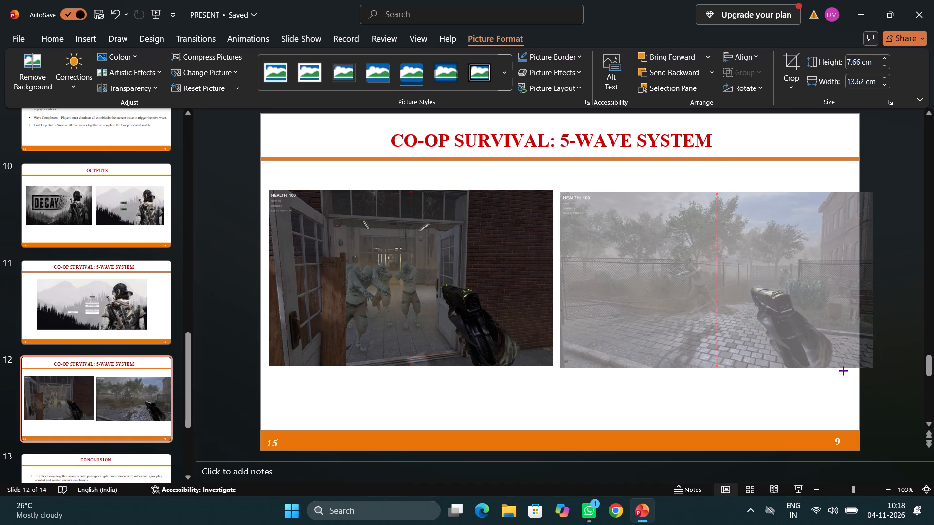
drag(843, 370, 830, 364)
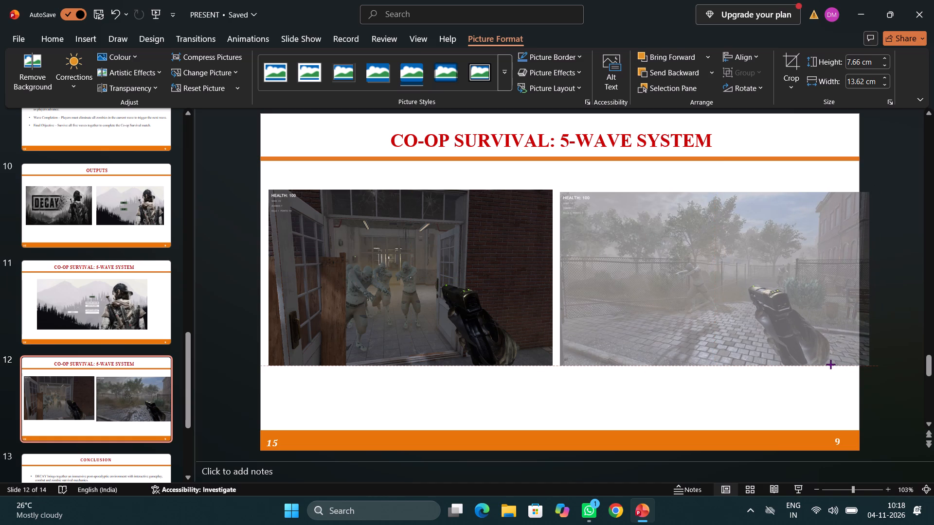
drag(830, 364, 810, 357)
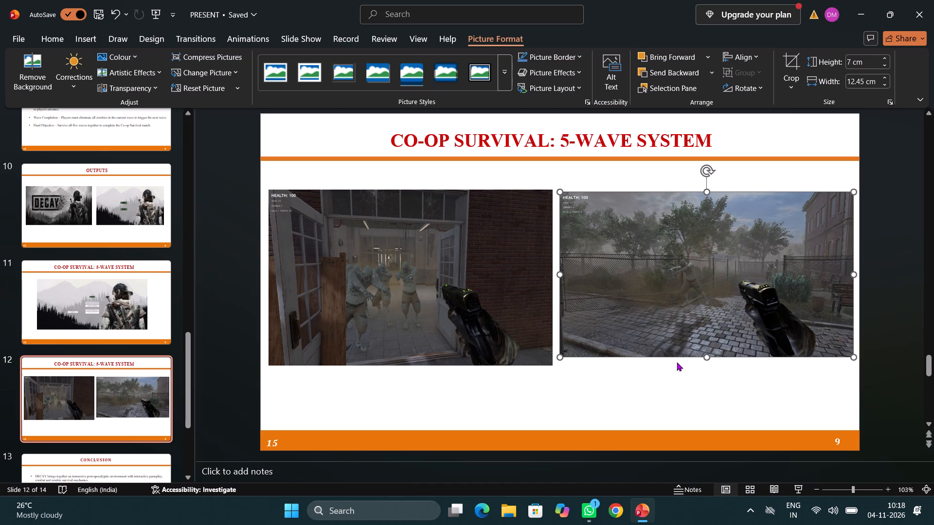
drag(707, 357, 707, 359)
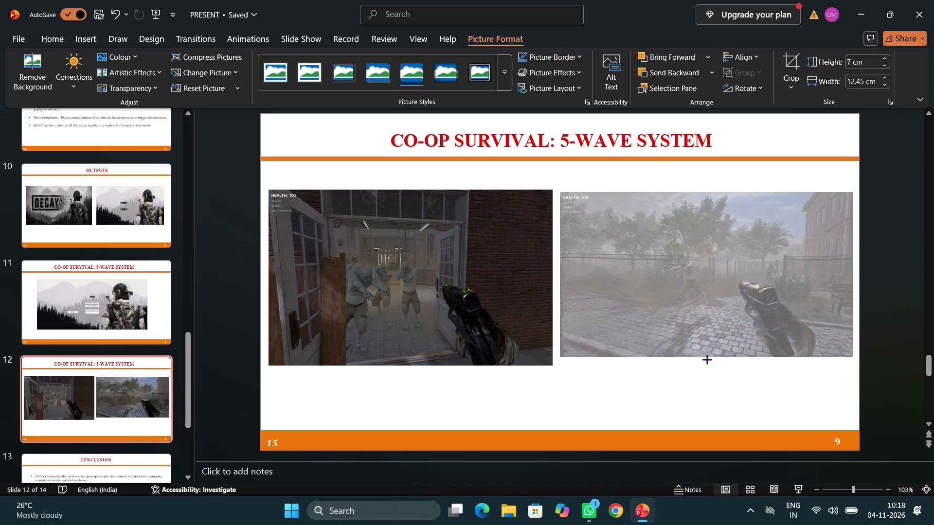
drag(707, 359, 707, 362)
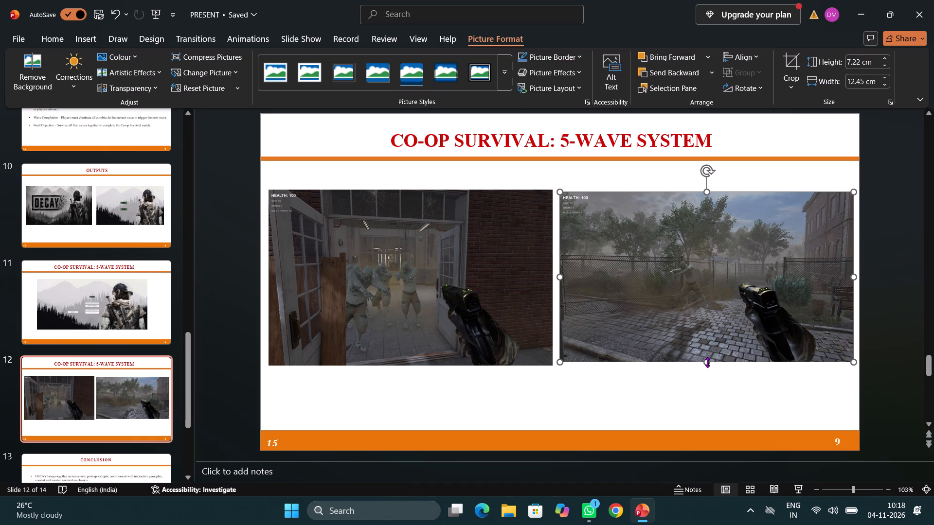
click(707, 362)
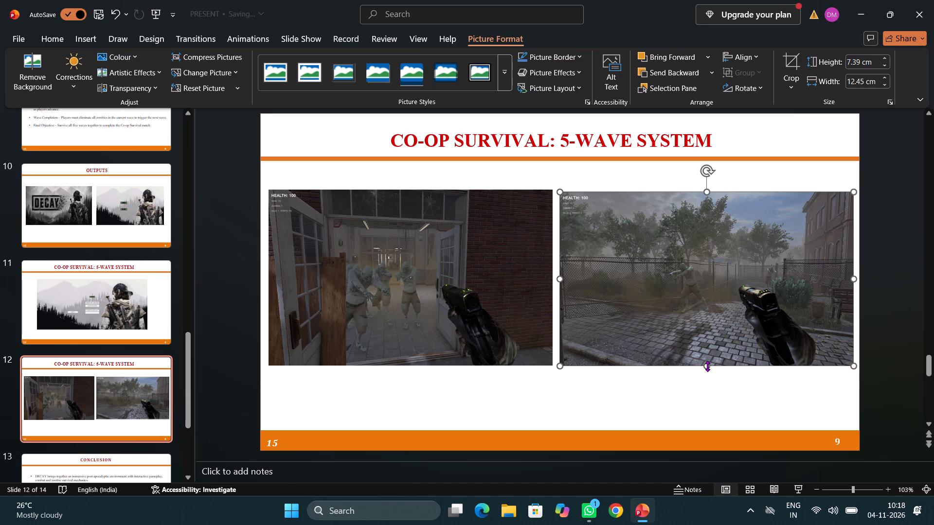
click(683, 387)
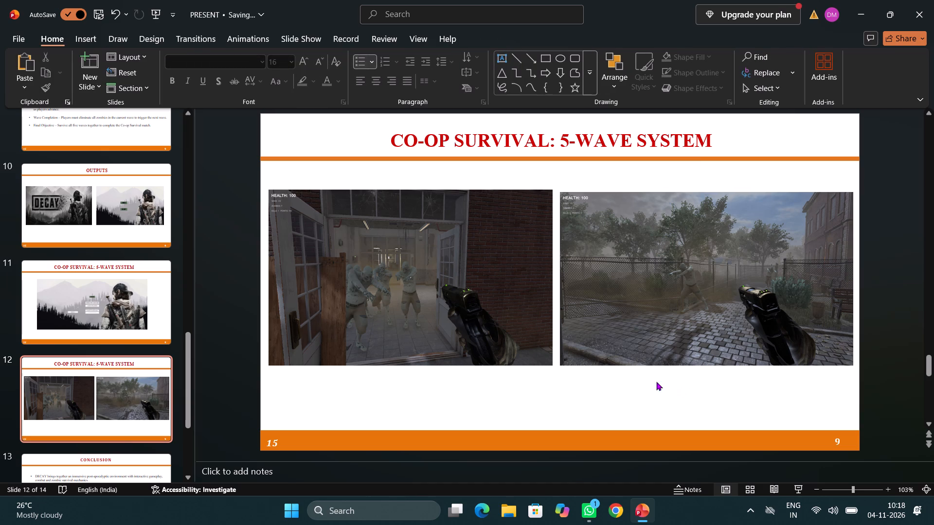
click(689, 195)
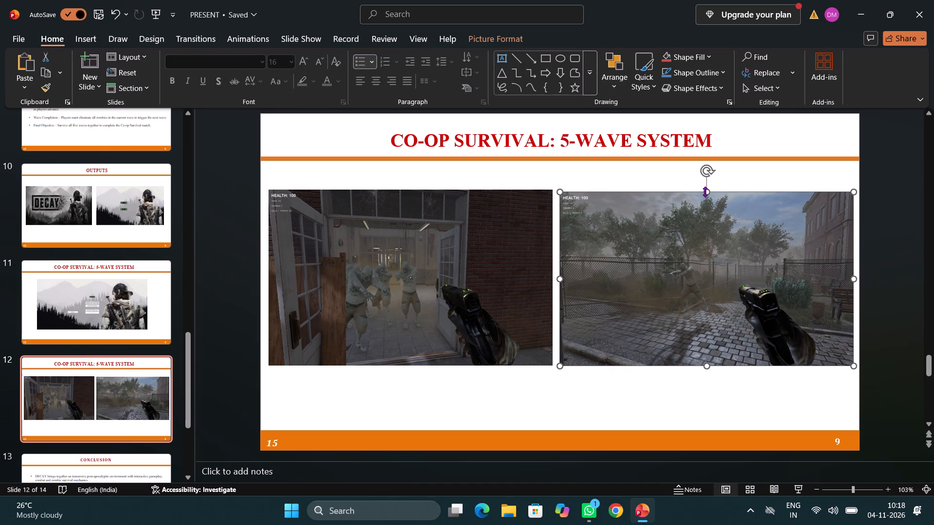
click(705, 192)
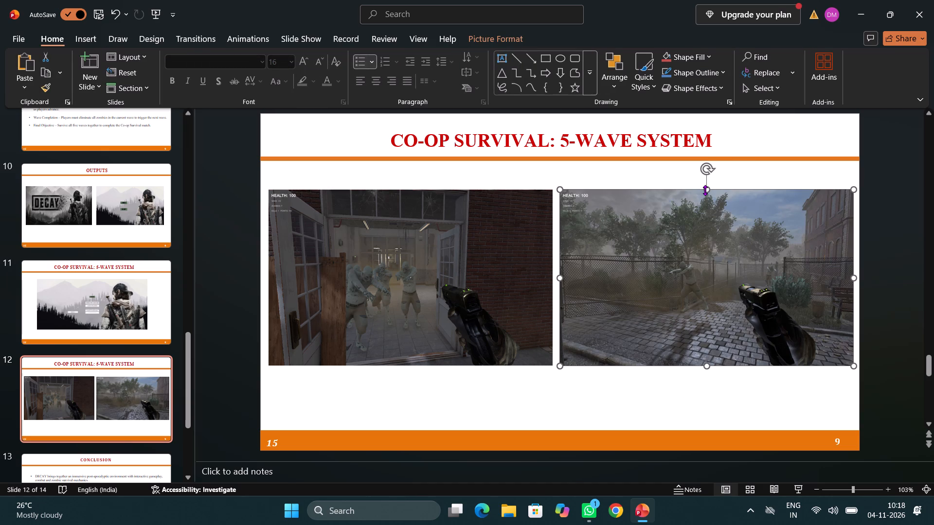
click(677, 168)
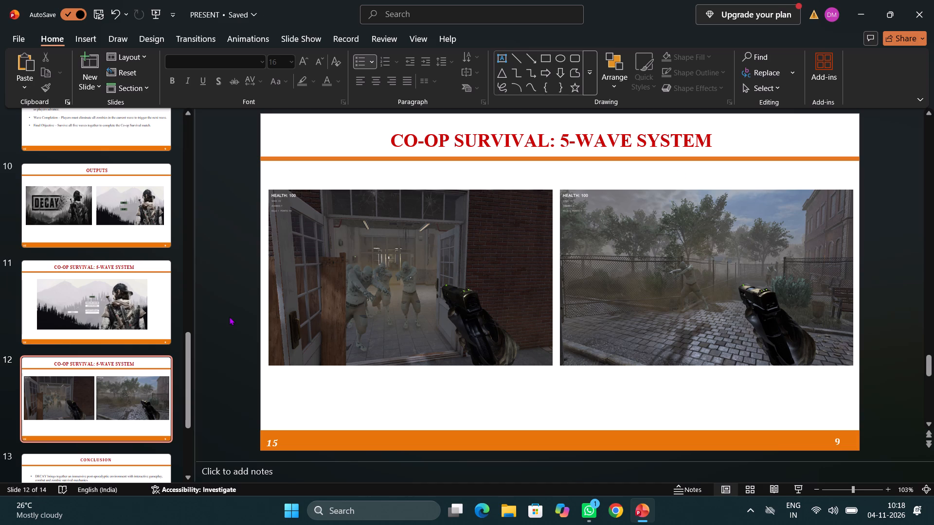
Duplicate the Conclusion slide.
scroll(34, 362, down, 1)
click(76, 327)
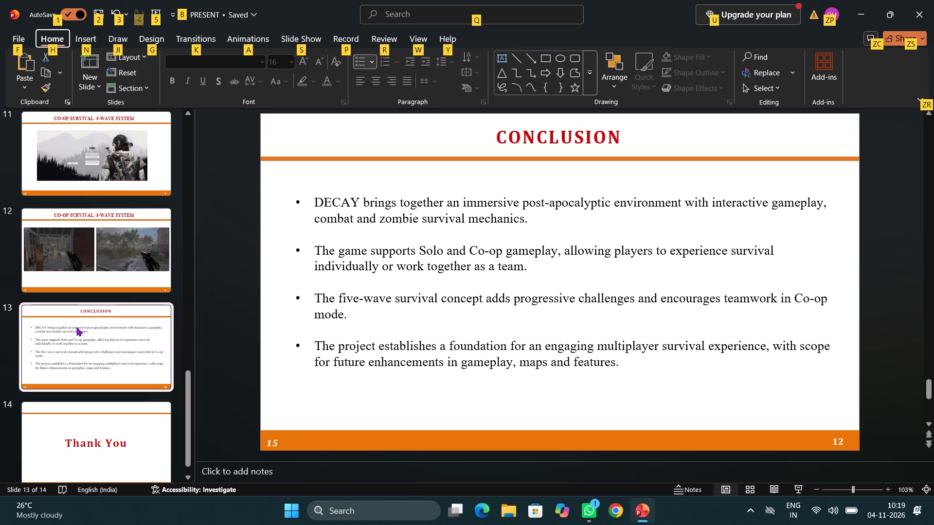
click(76, 327)
right_click(74, 327)
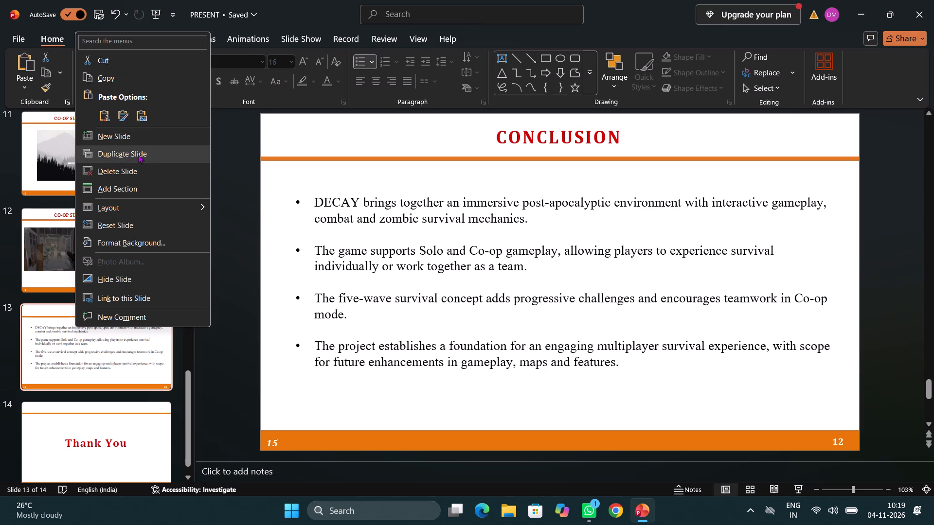
click(138, 155)
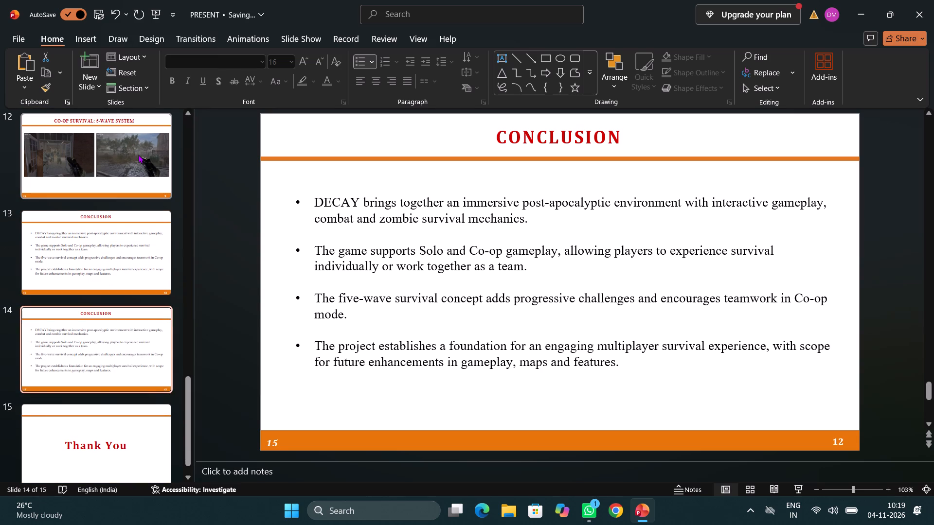
Delete all the bullet text from the first Conclusion slide, slide 13, leaving its title in place.
click(119, 235)
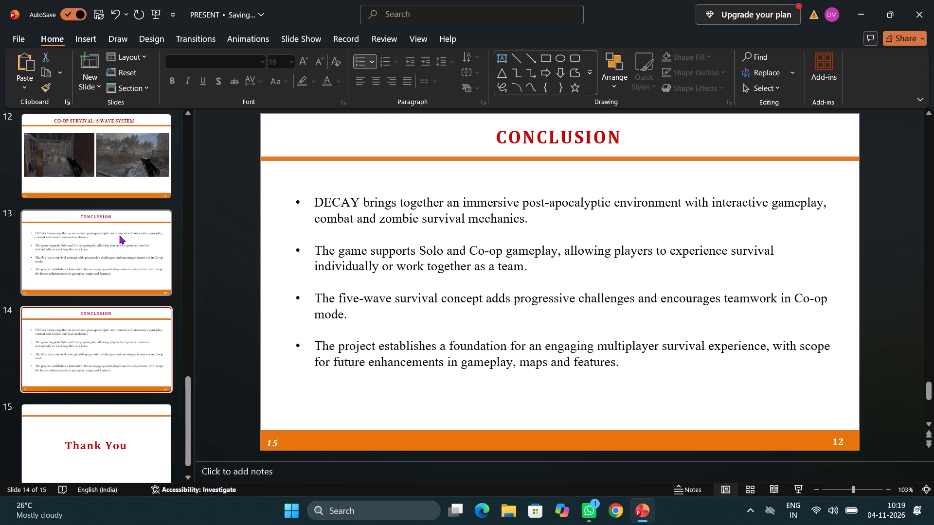
scroll(119, 235, up, 4)
scroll(119, 235, down, 3)
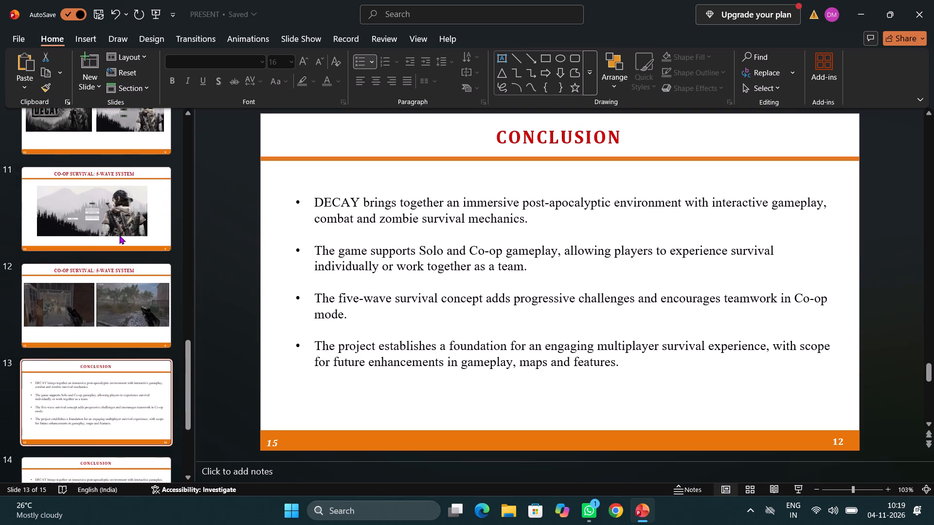
scroll(119, 235, down, 1)
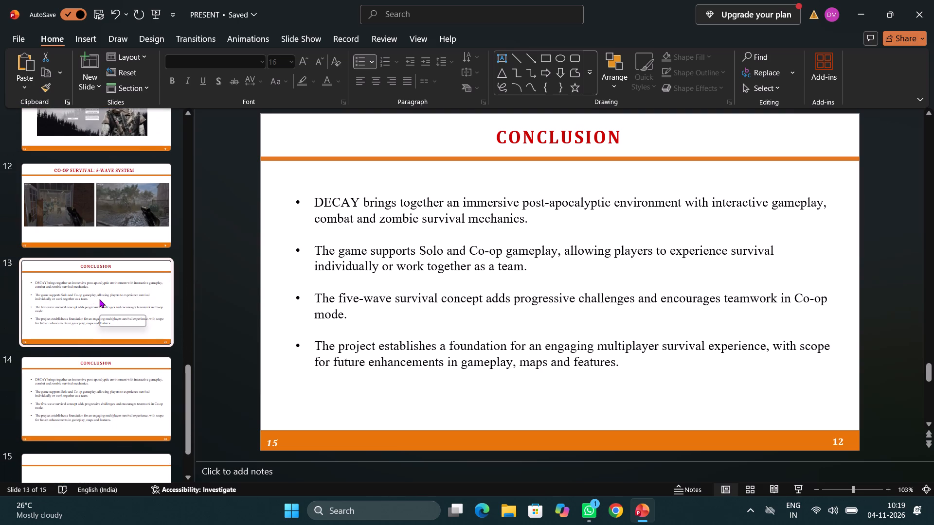
click(465, 198)
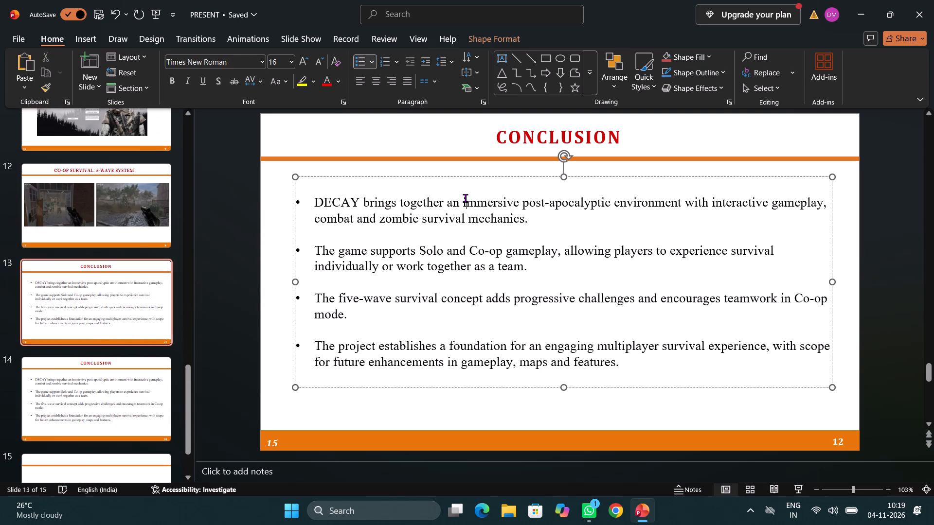
key(ctrl+a)
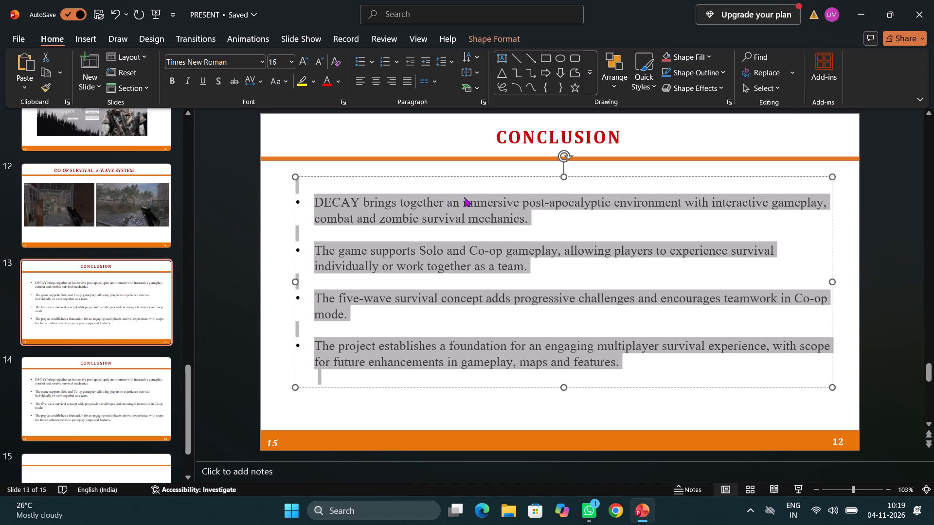
key(BackSpace)
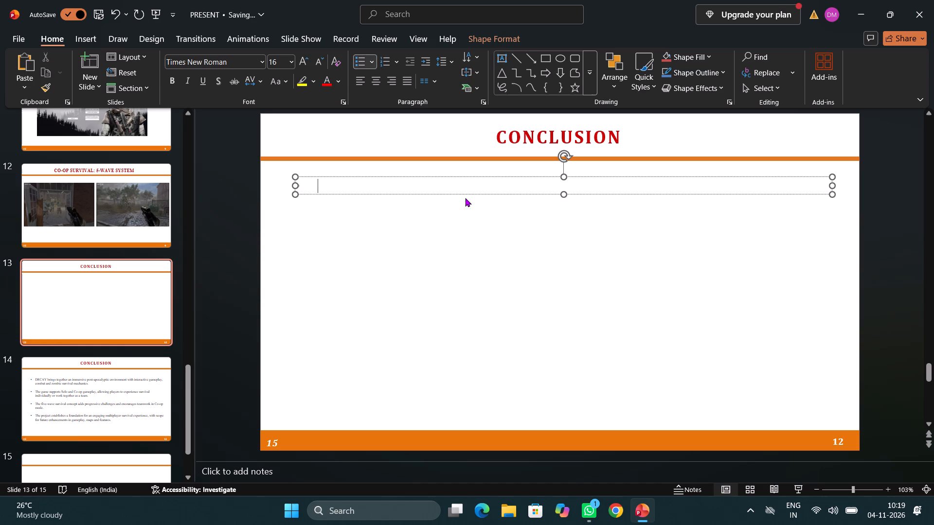
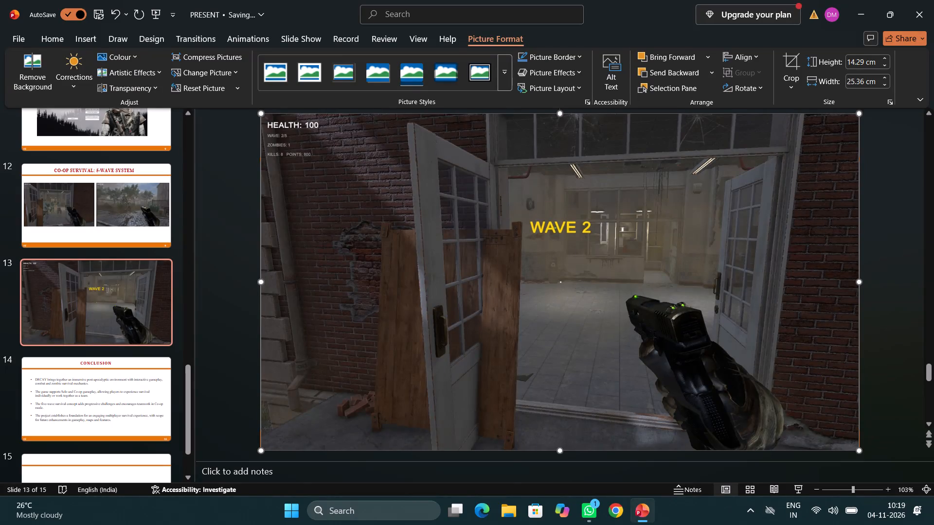
Shrink slide 13's WAVE 2 screenshot to about 7.78 cm by 13.81 cm and place it on the slide's left side below the title.
drag(259, 115, 348, 192)
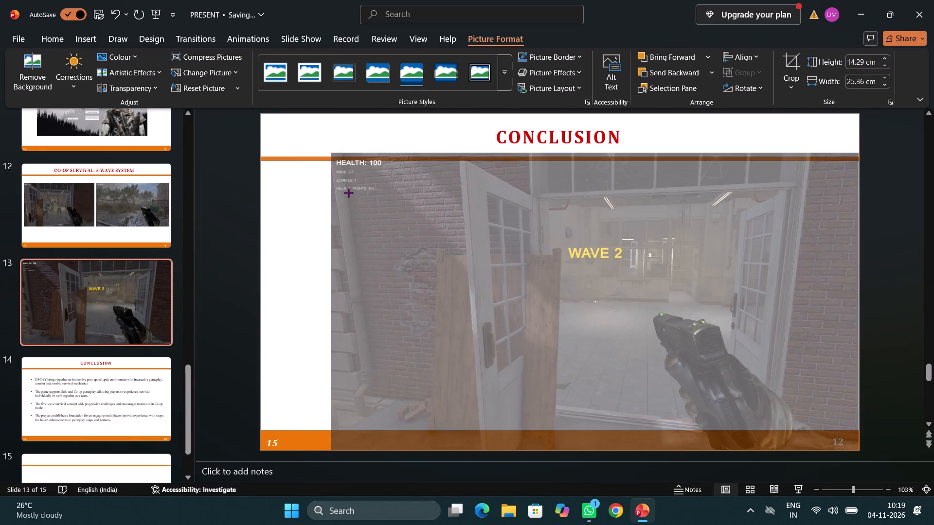
drag(348, 192, 549, 265)
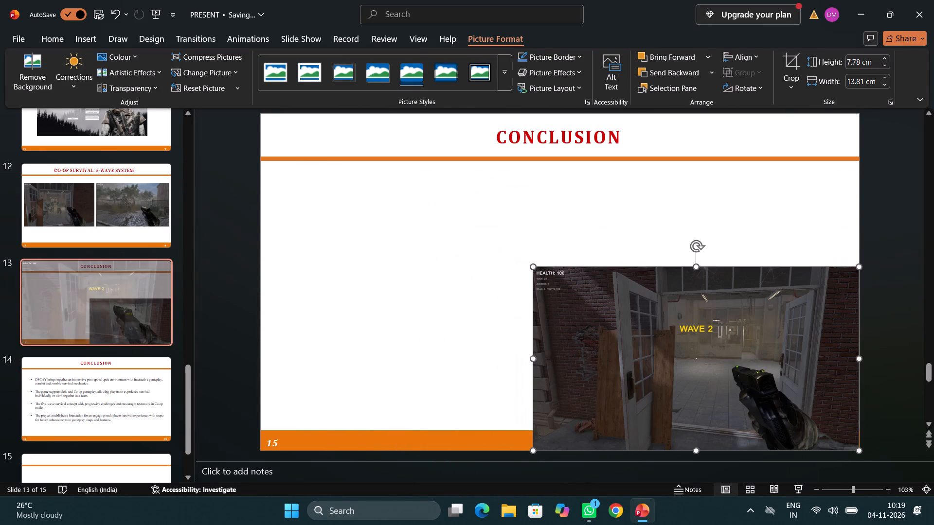
drag(641, 306, 412, 225)
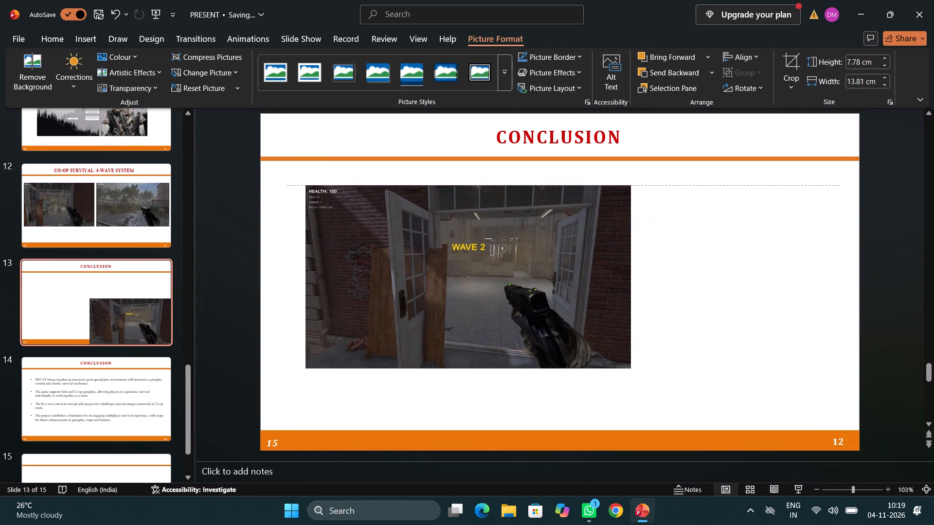
drag(412, 225, 385, 226)
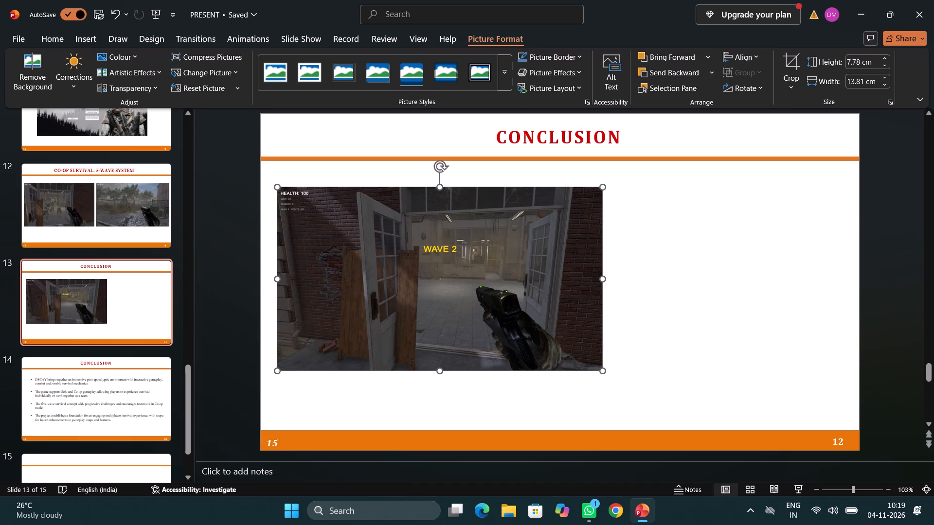
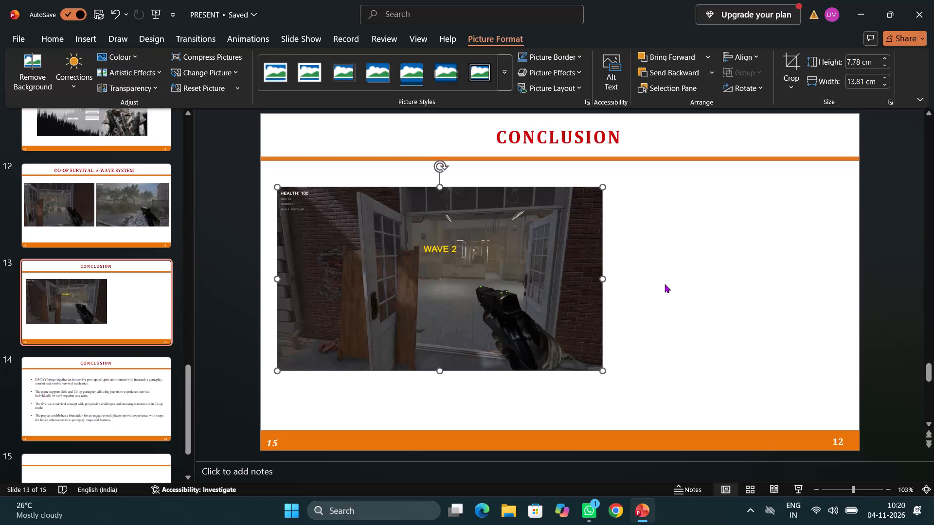
Paste the GAME OVER screenshot onto slide 13 and resize it to about 12.01 cm by 16.51 cm over the slide's right side.
key(ctrl+v)
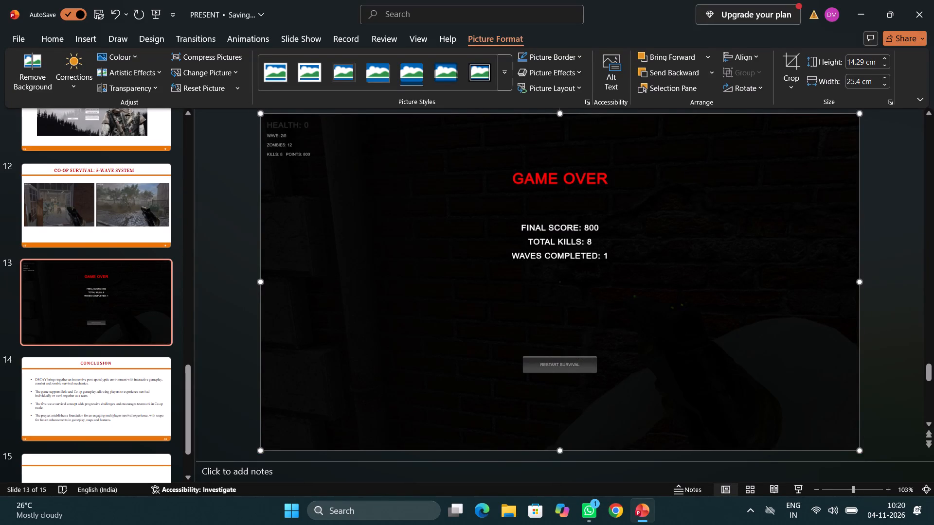
drag(262, 113, 514, 165)
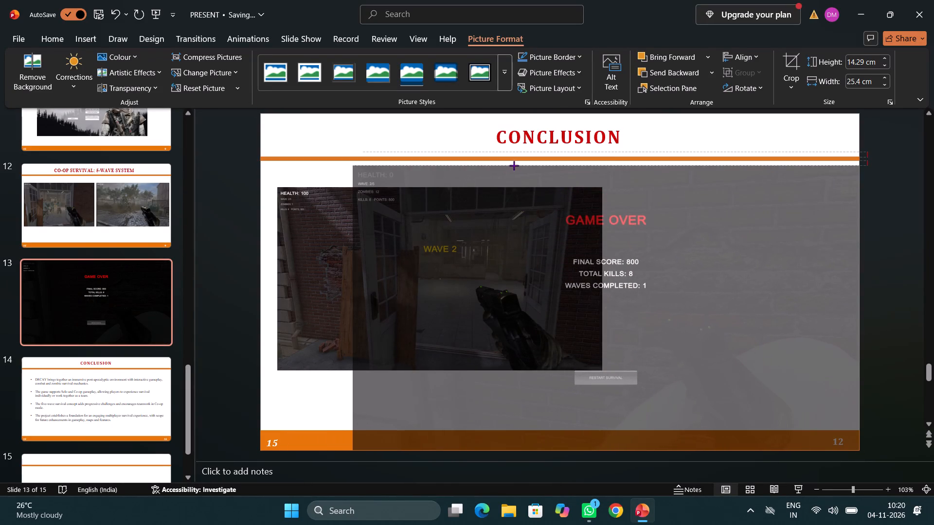
drag(514, 165, 589, 169)
drag(687, 208, 633, 180)
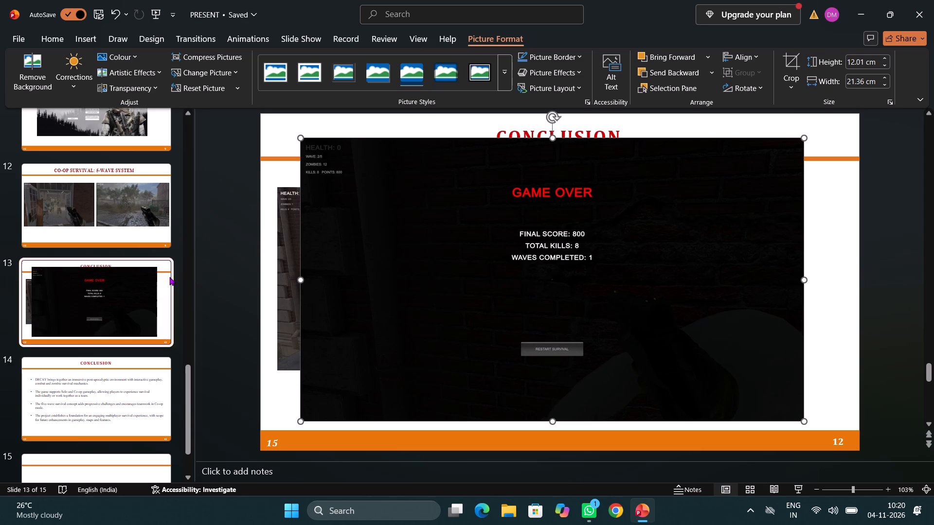
drag(300, 280, 413, 273)
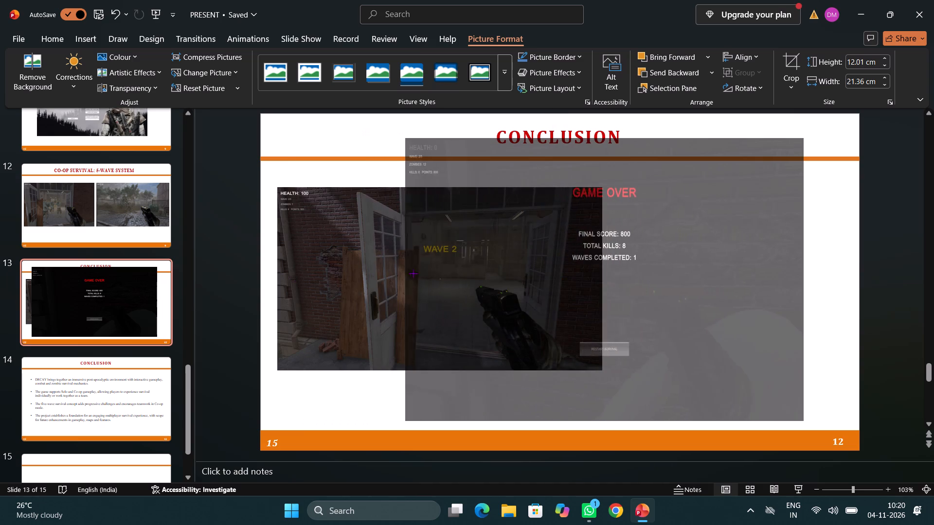
drag(413, 273, 487, 286)
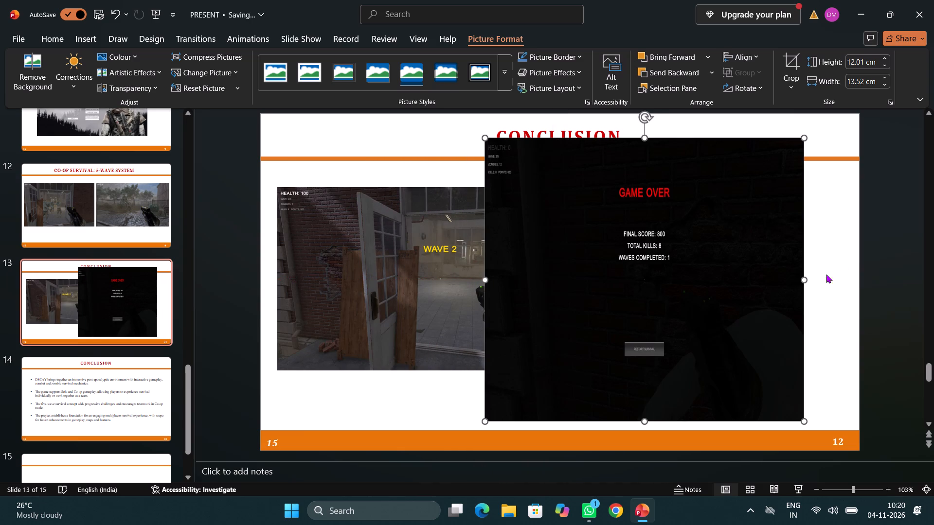
drag(806, 279, 873, 278)
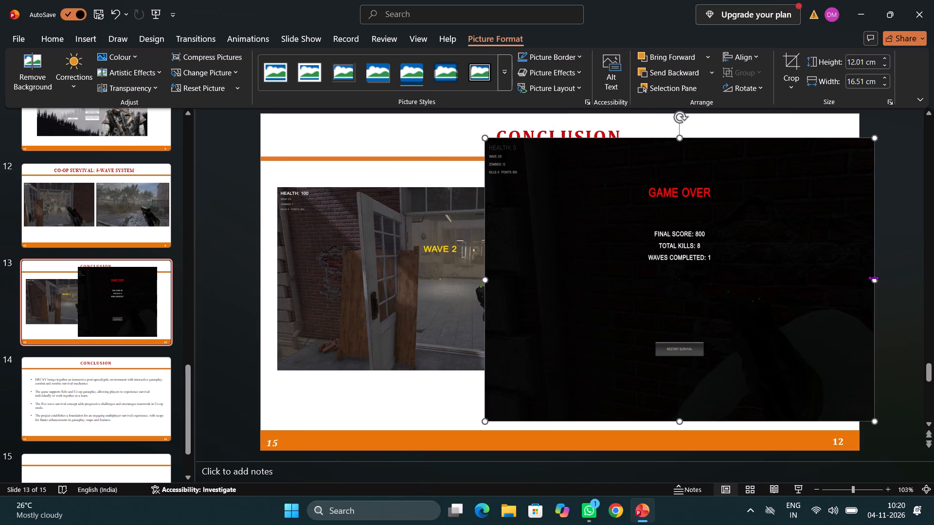
Shift the WAVE 2 screenshot left to the edge of slide 13.
drag(412, 304, 389, 298)
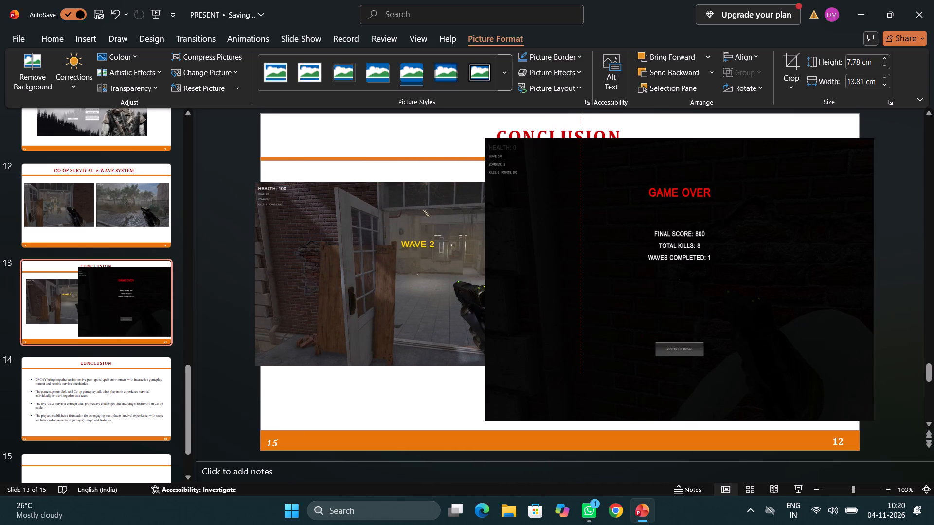
drag(389, 298, 391, 299)
Shrink the GAME OVER screenshot to about 8.64 cm by 11.88 cm so that it clears the WAVE 2 screenshot.
click(520, 413)
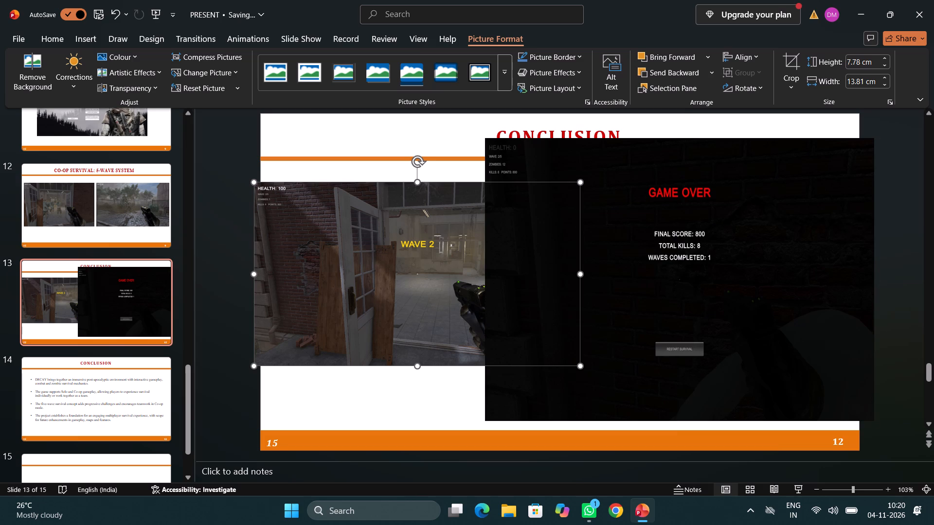
drag(488, 421, 519, 403)
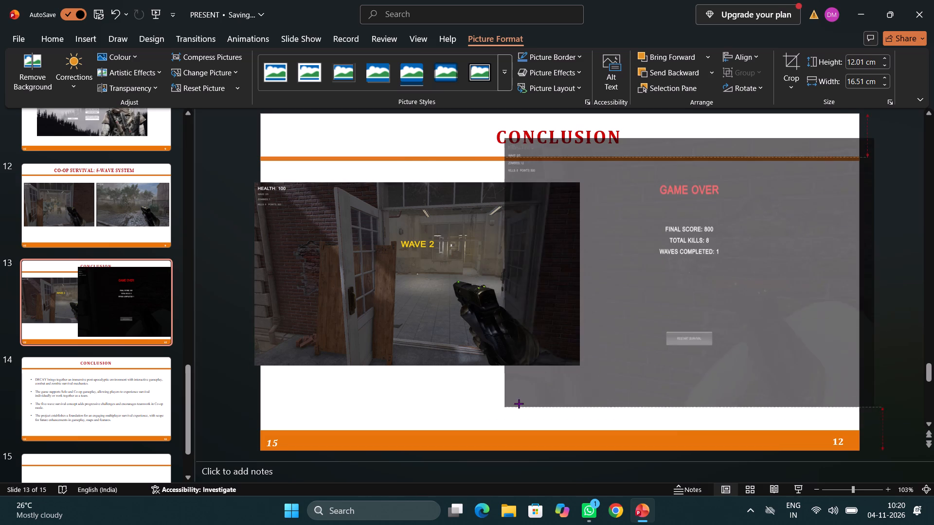
drag(519, 403, 664, 341)
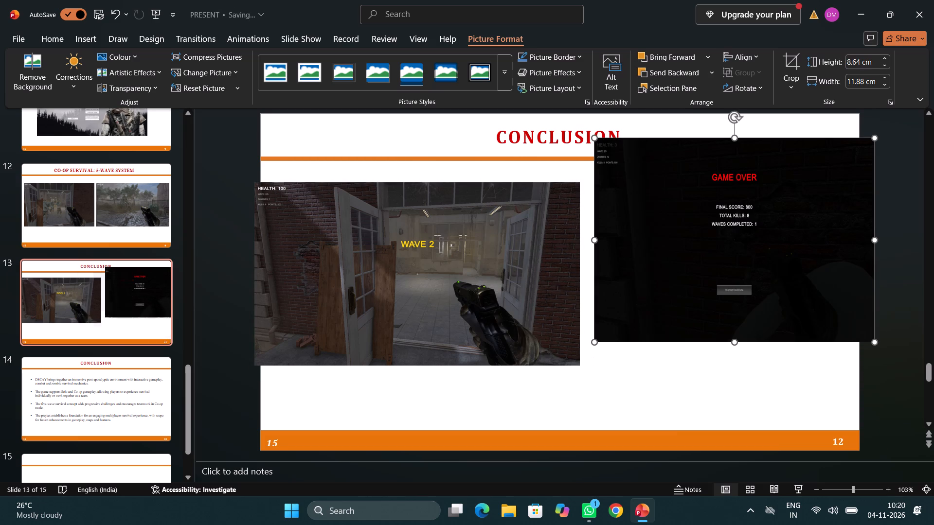
Shrink the WAVE 2 screenshot to about 7.25 cm by 12.86 cm and move it just inside the slide's left edge.
click(569, 352)
drag(579, 366, 499, 355)
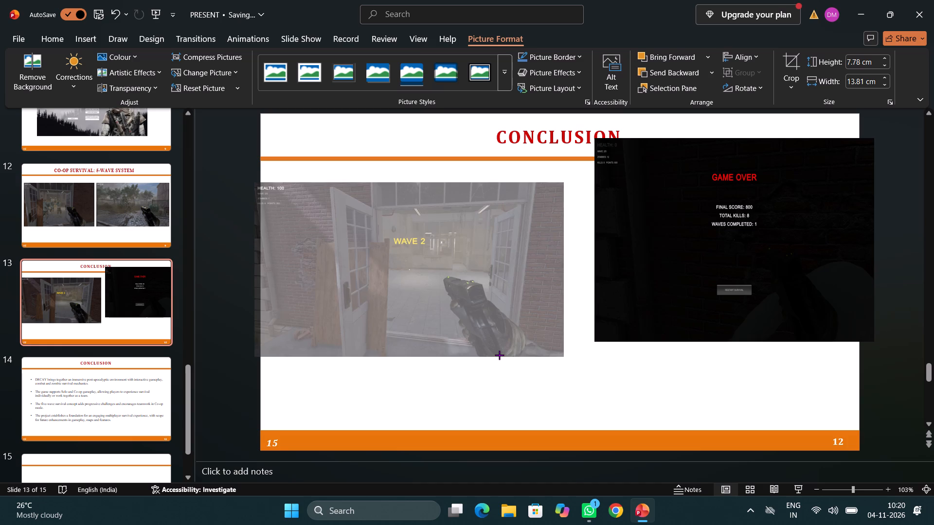
drag(499, 355, 501, 355)
drag(450, 333, 467, 332)
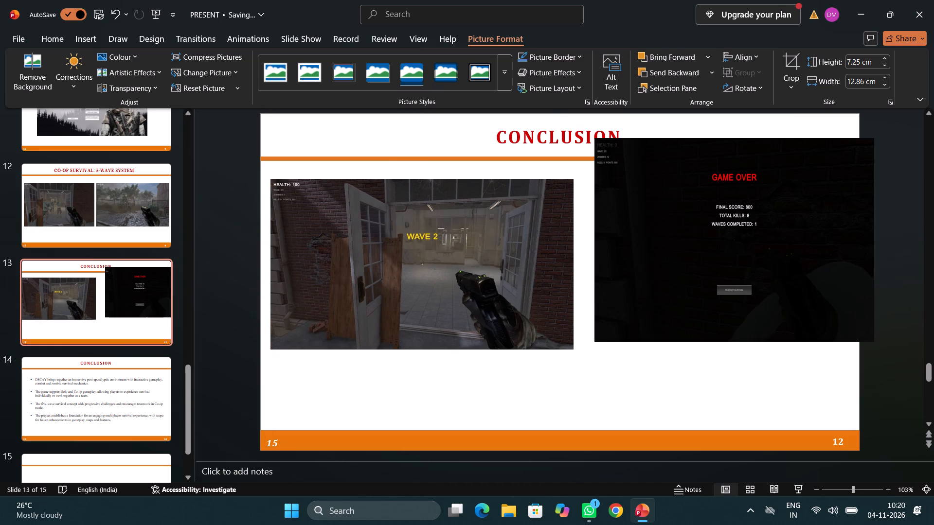
drag(467, 332, 466, 334)
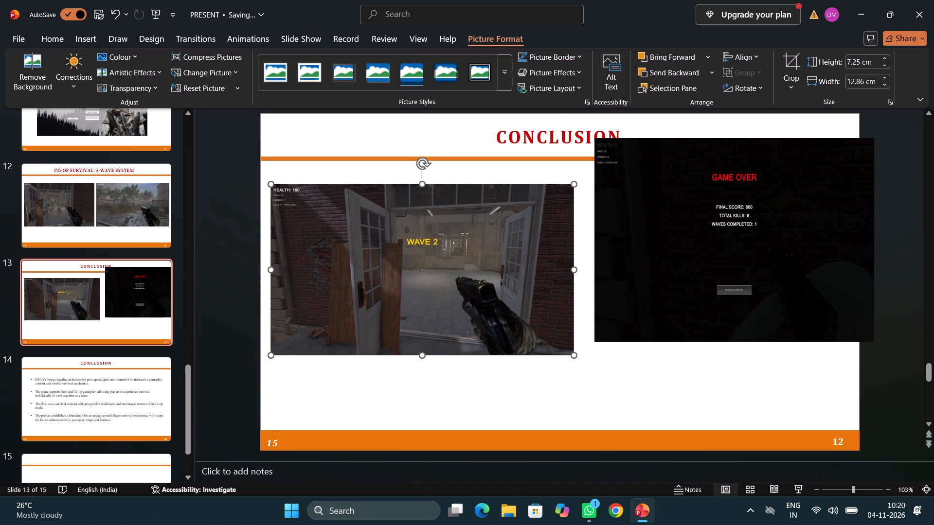
Move the GAME OVER screenshot directly below the orange title line, against the slide's right edge.
drag(685, 271, 673, 286)
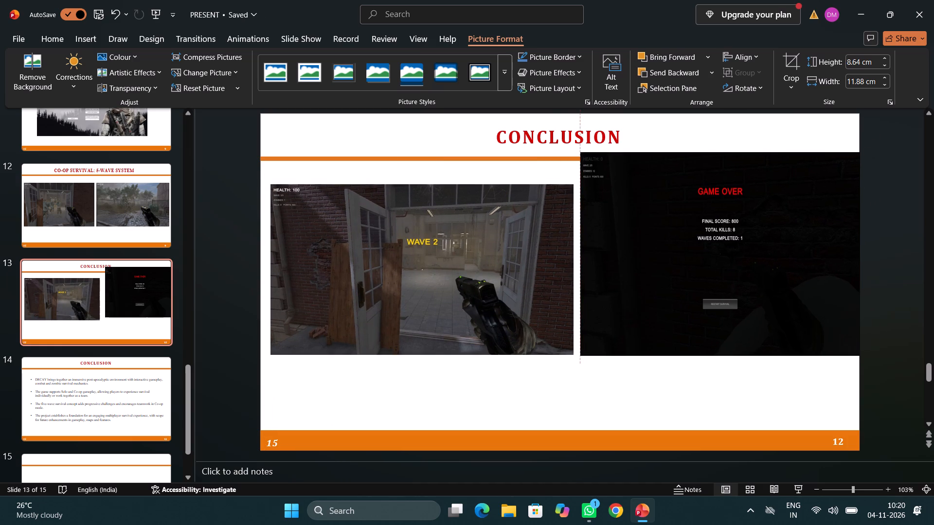
drag(673, 286, 671, 294)
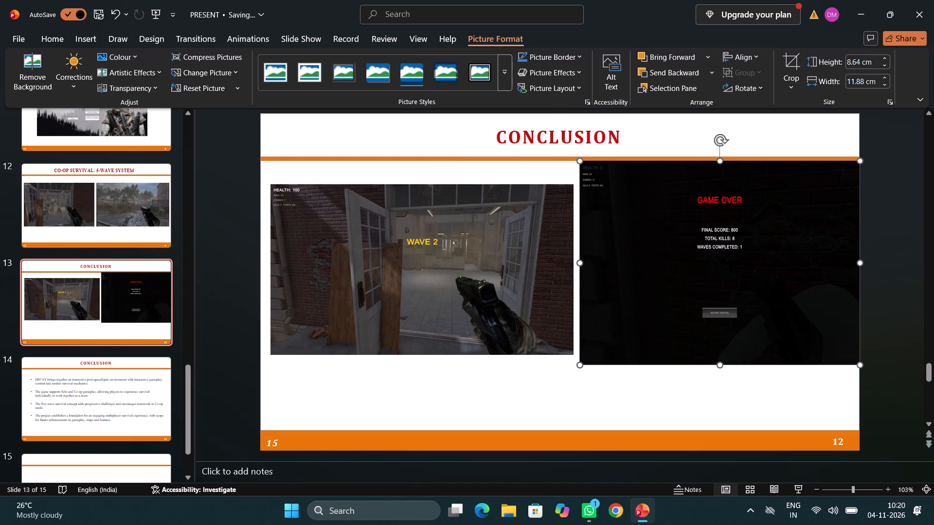
Nudge the WAVE 2 screenshot slightly left and stretch its height to about 8.2 cm.
drag(457, 325, 451, 324)
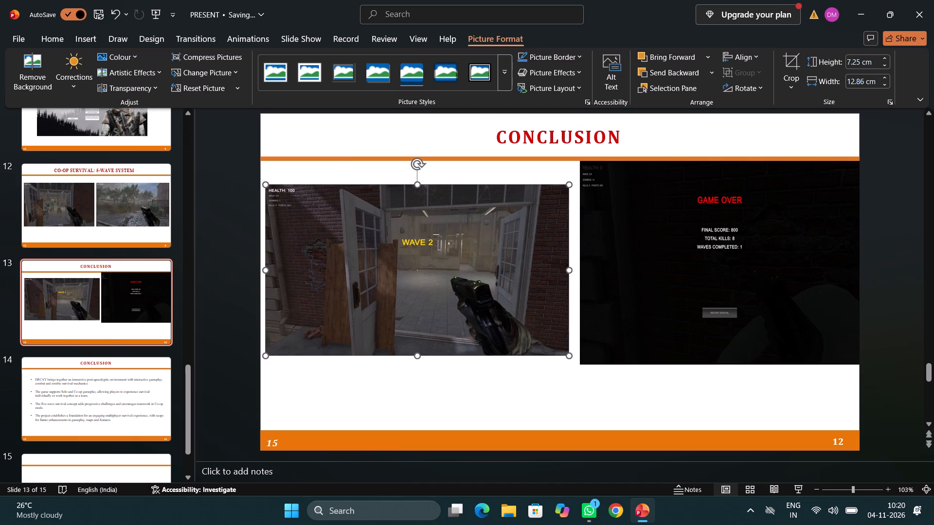
drag(419, 354, 417, 365)
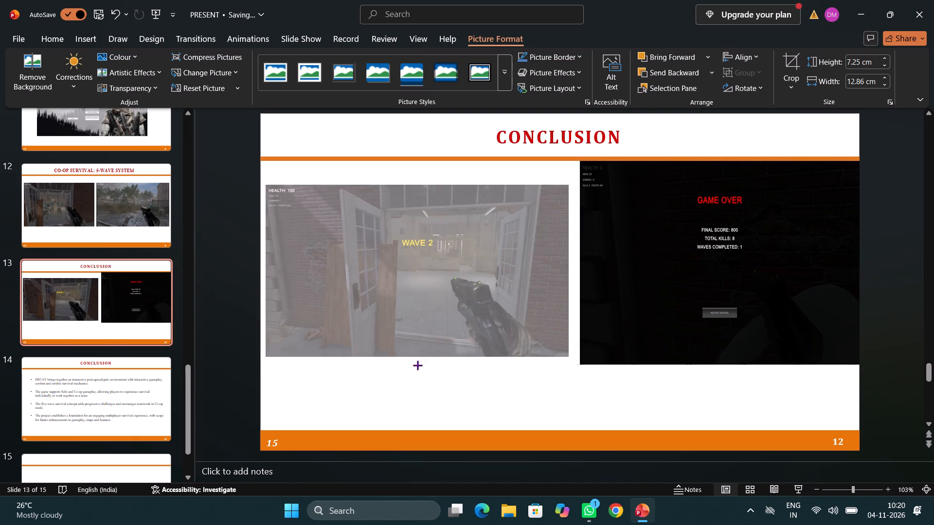
drag(417, 365, 414, 381)
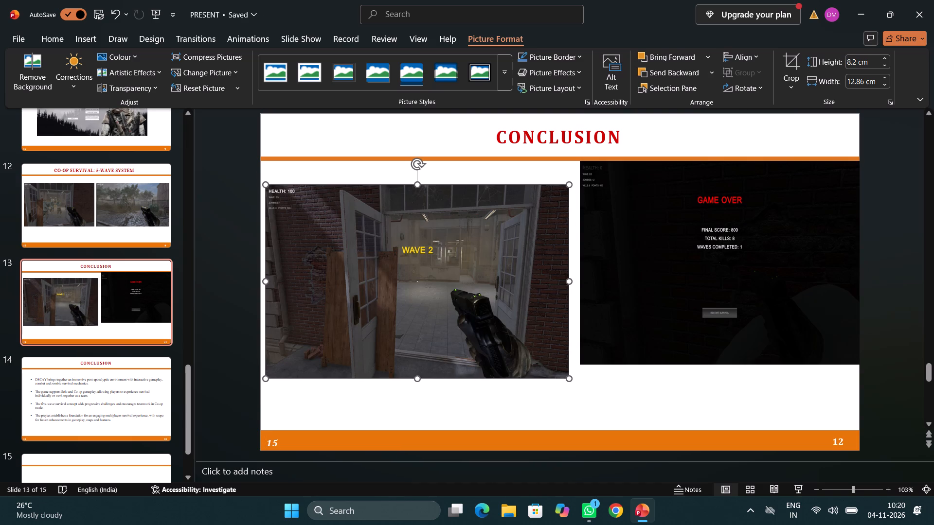
Lower the GAME OVER screenshot slightly so that it sits roughly level with the WAVE 2 screenshot.
drag(626, 311, 624, 326)
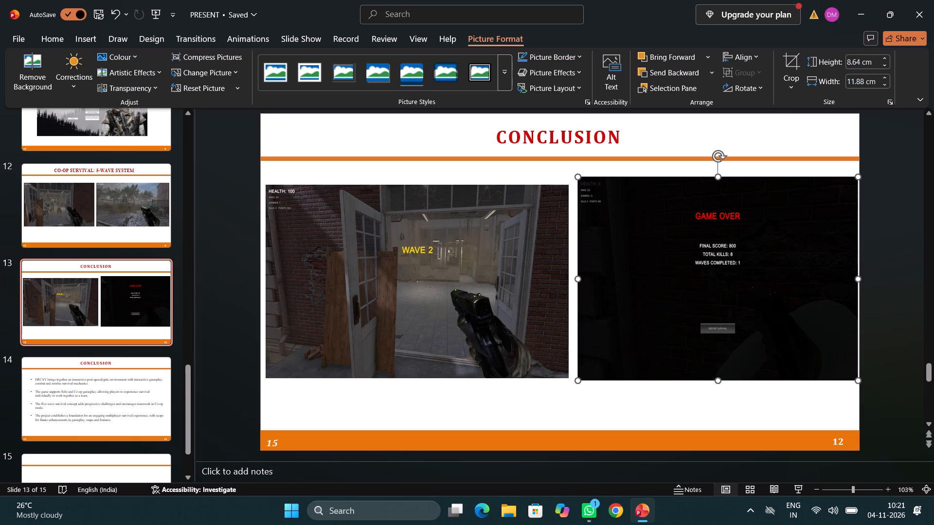
Narrow the WAVE 2 screenshot to about 12.5 cm, widening the gap between the two pictures.
click(568, 289)
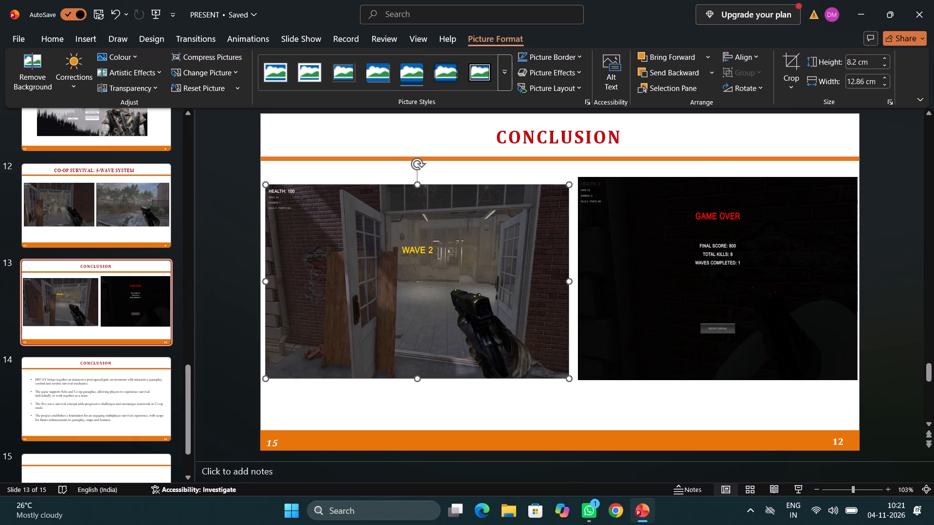
drag(568, 282, 558, 282)
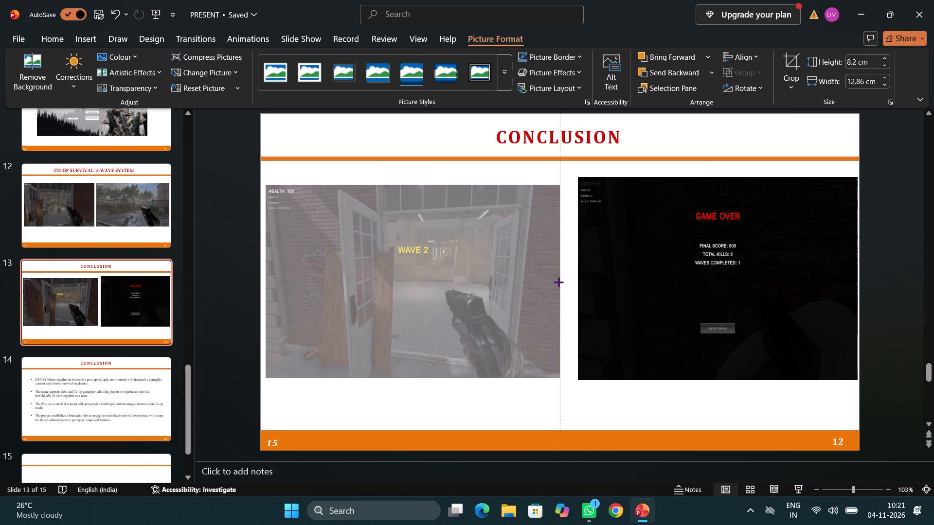
drag(558, 282, 560, 282)
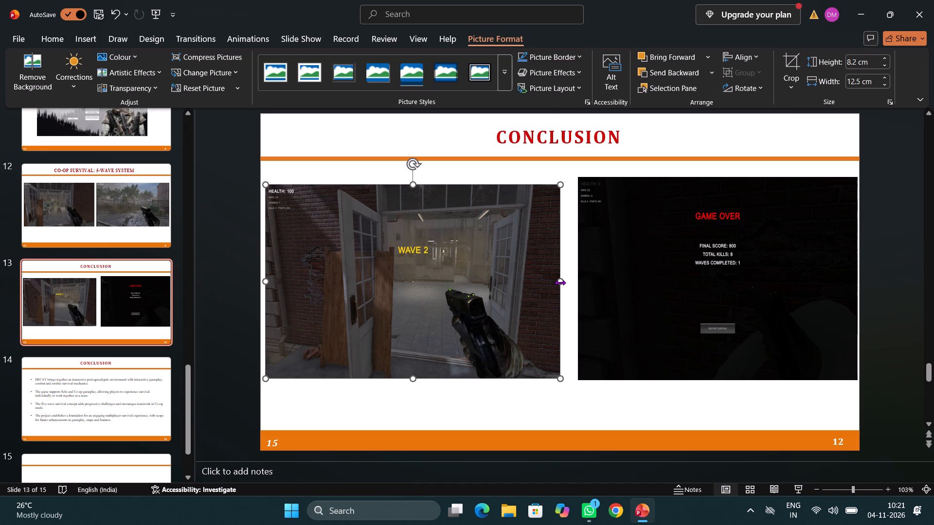
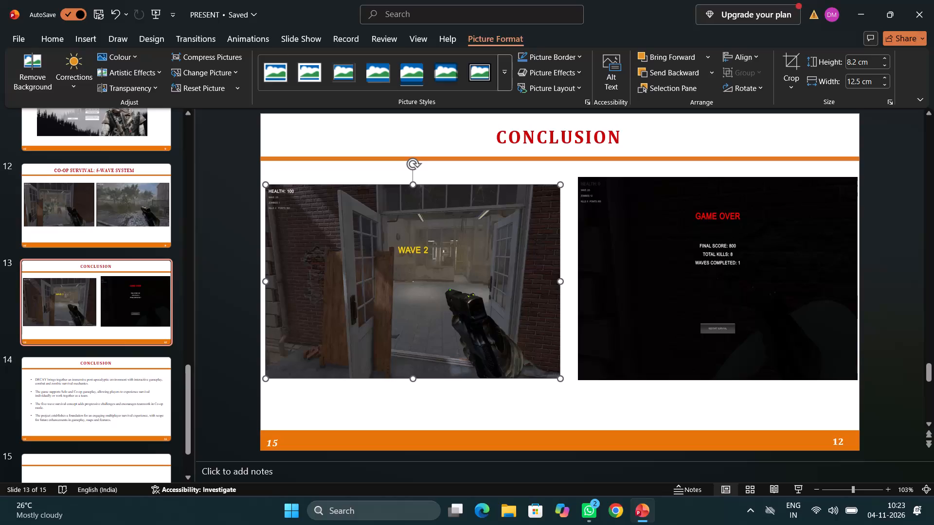
Resize the GAME OVER screenshot to about 12.2 cm wide and 8.3 cm high, levelling its top edge with the WAVE 2 screenshot.
click(612, 267)
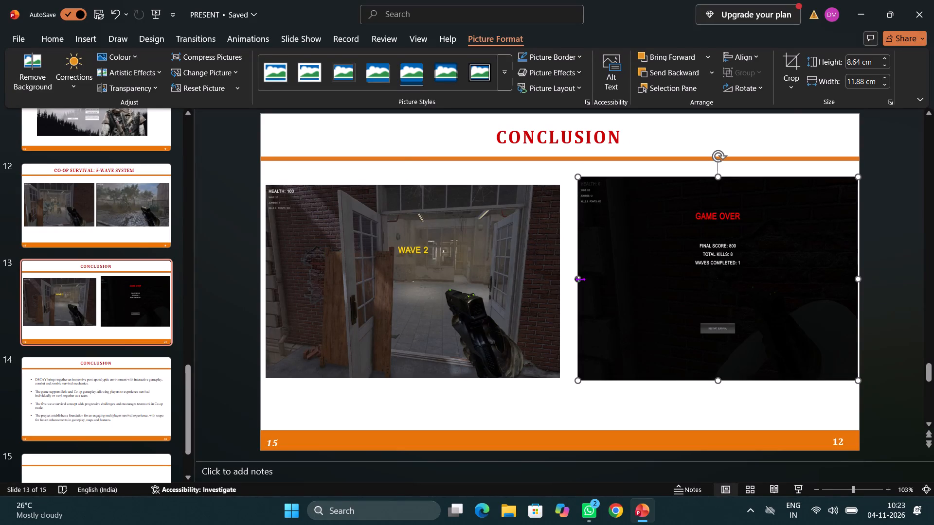
drag(578, 280, 569, 282)
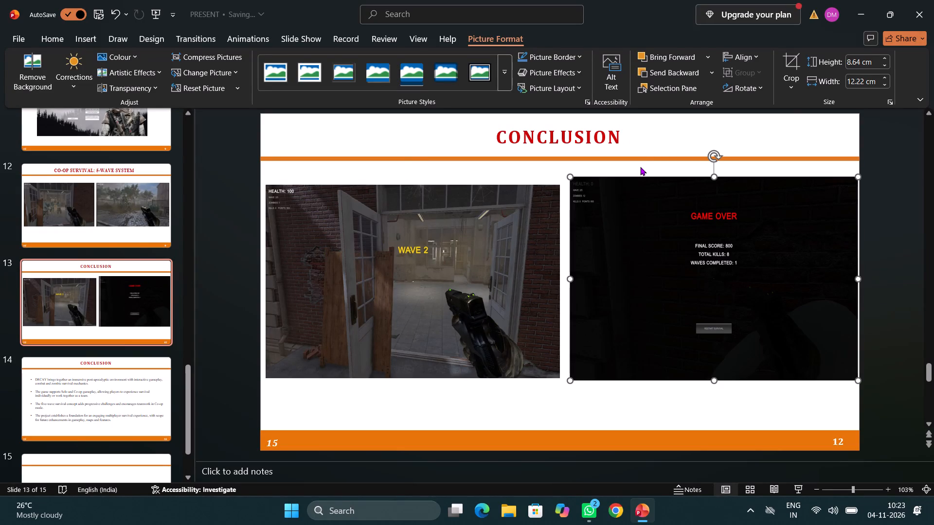
drag(712, 175, 712, 180)
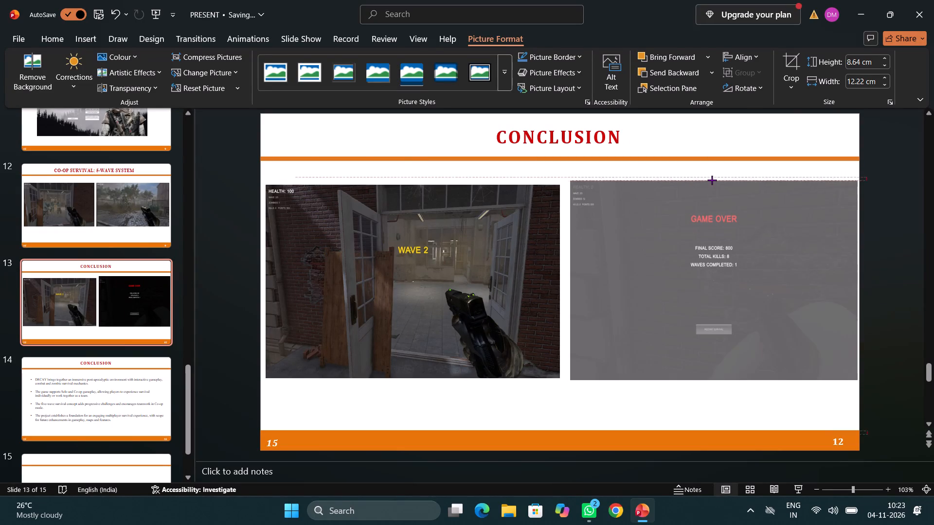
drag(712, 180, 711, 183)
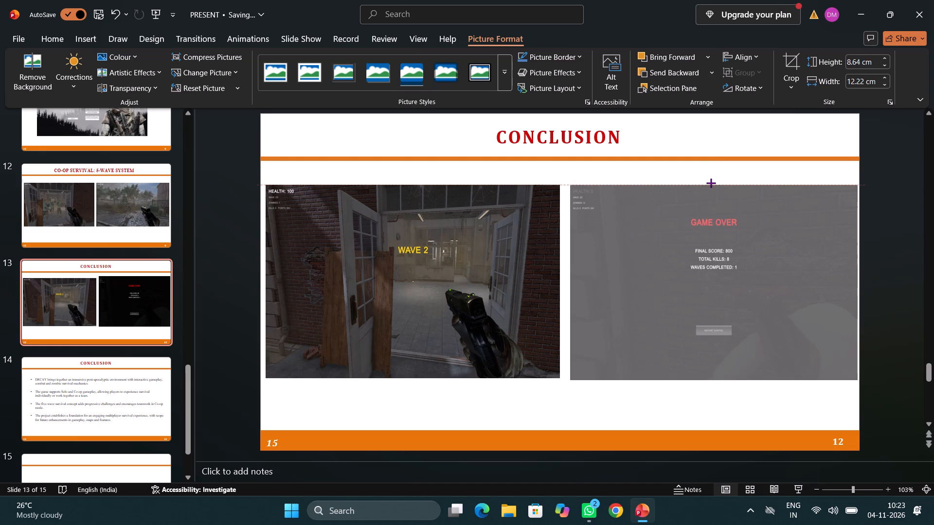
drag(711, 183, 711, 183)
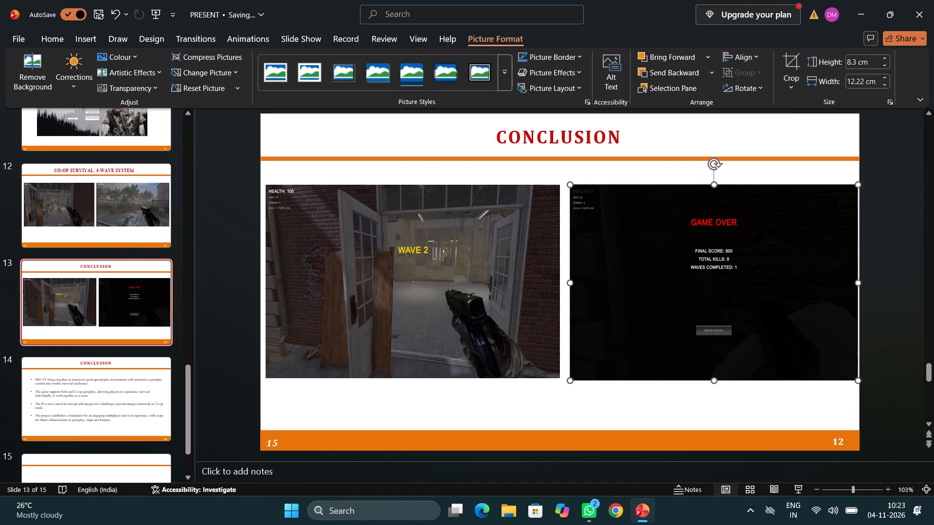
click(749, 398)
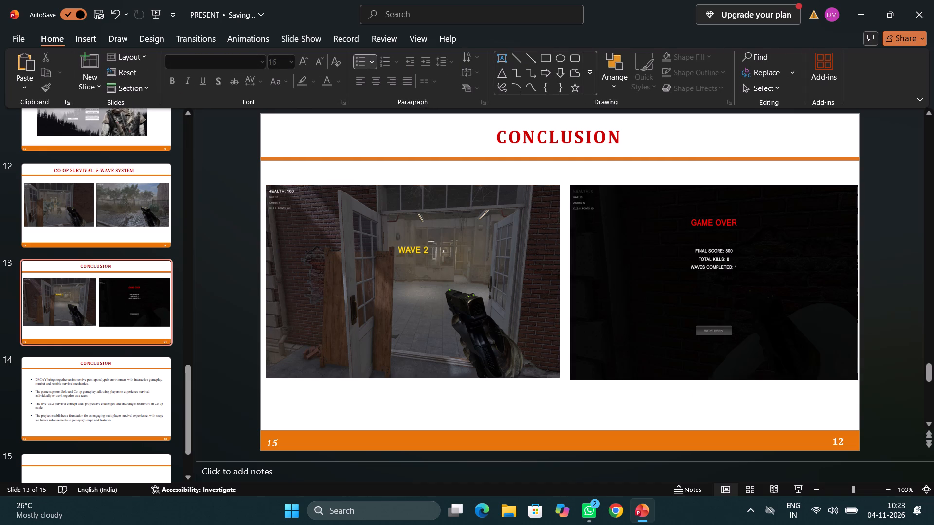
Shift the GAME OVER screenshot slightly left, closer to the WAVE 2 screenshot and clear of the slide's right edge.
click(711, 357)
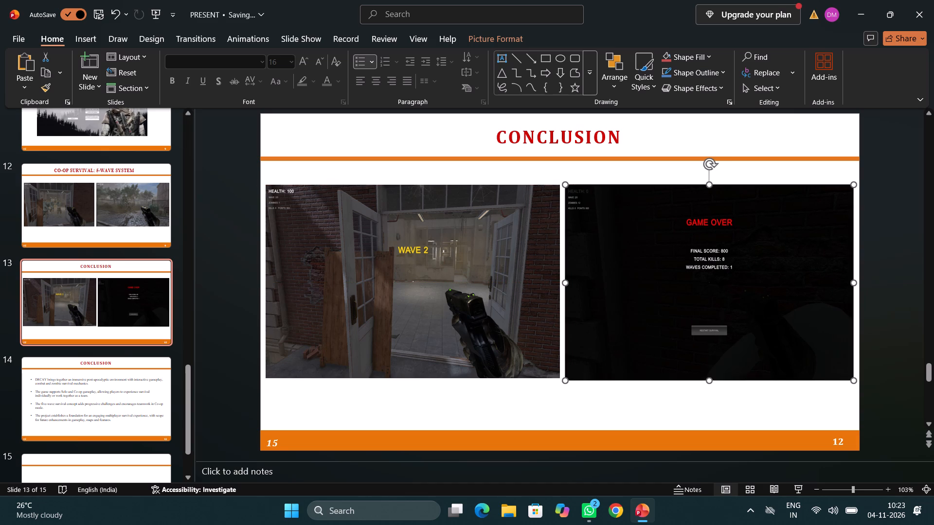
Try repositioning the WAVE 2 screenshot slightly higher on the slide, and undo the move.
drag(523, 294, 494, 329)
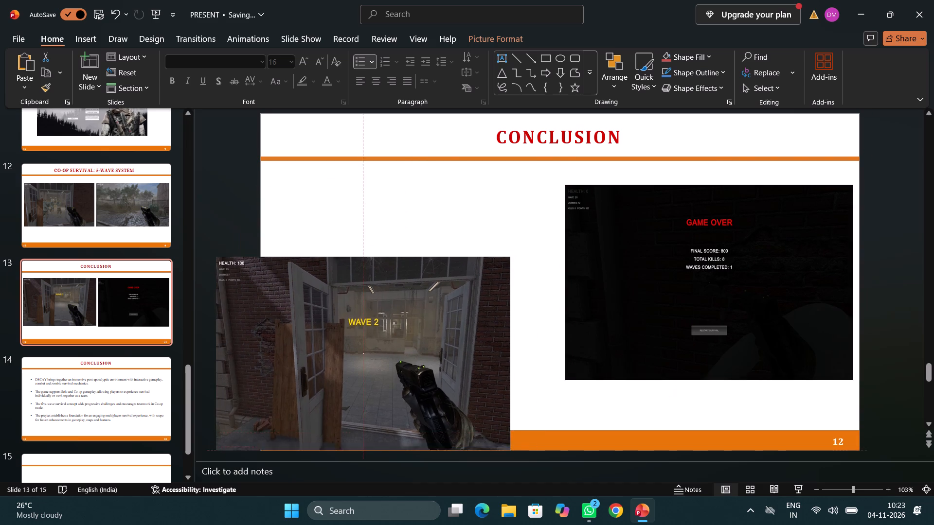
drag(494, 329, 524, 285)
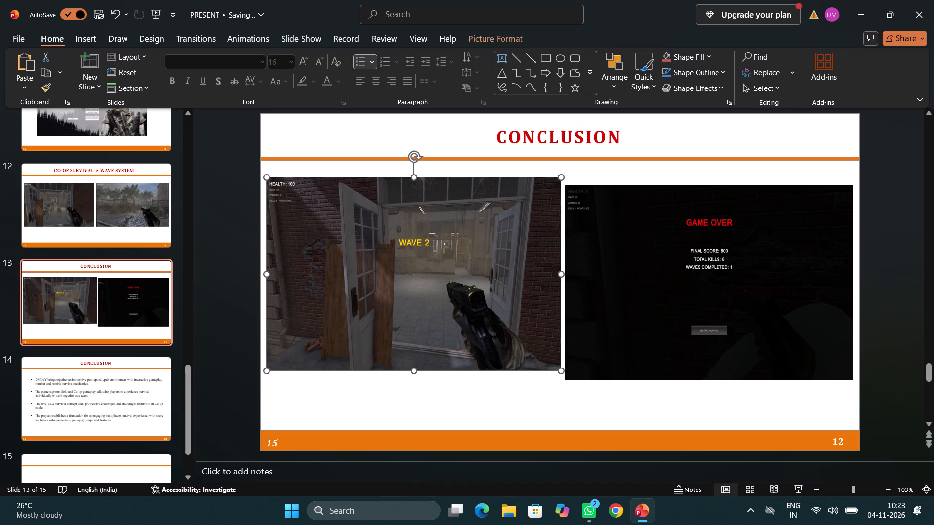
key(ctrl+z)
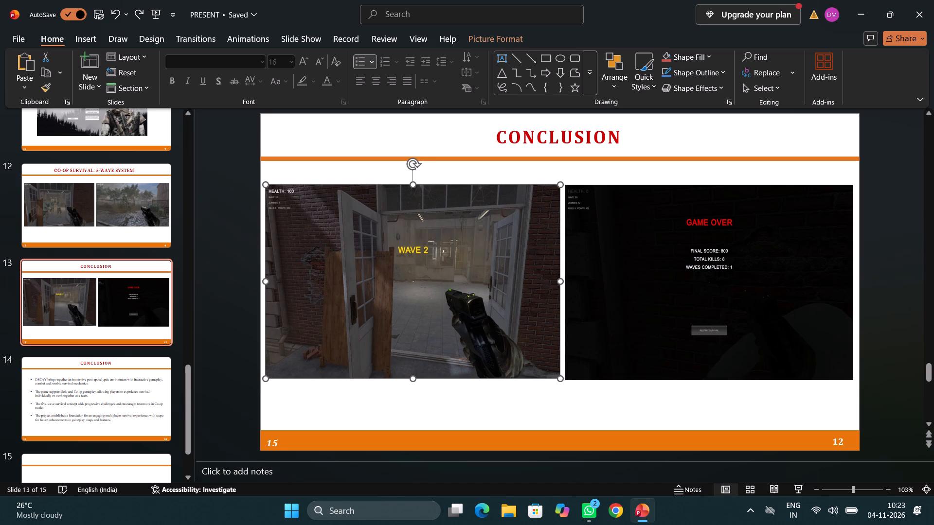
Save the presentation with the two aligned screenshots on slide 13.
key(ctrl+s)
key(ctrl+s)
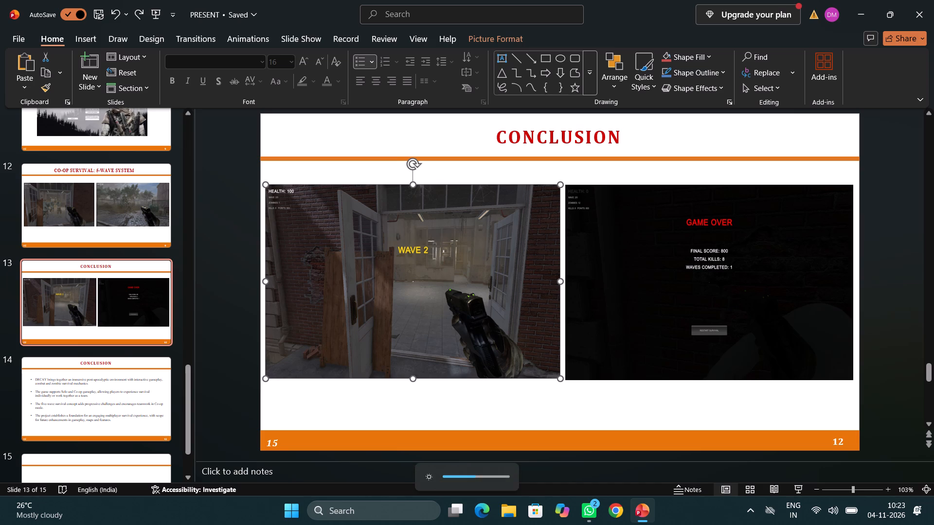
alt+click(524, 285)
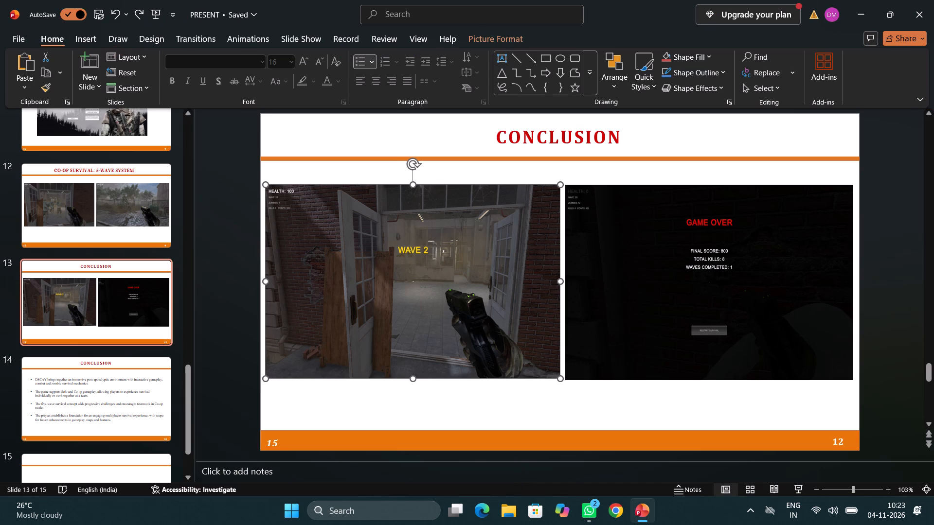
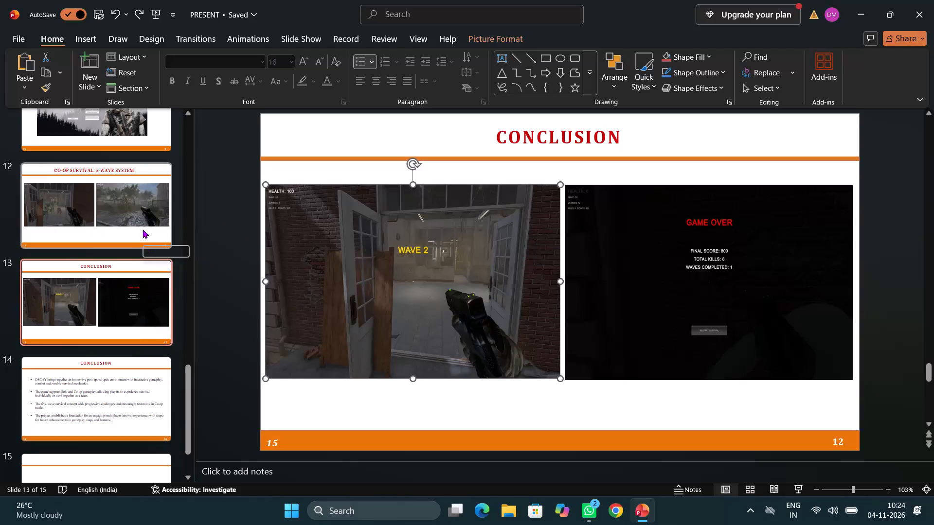
Replace the CO-OP SURVIVAL: 5-WAVE SYSTEM title on slide 11 with the OUTPUTS title copied from slide 10.
scroll(143, 229, up, 2)
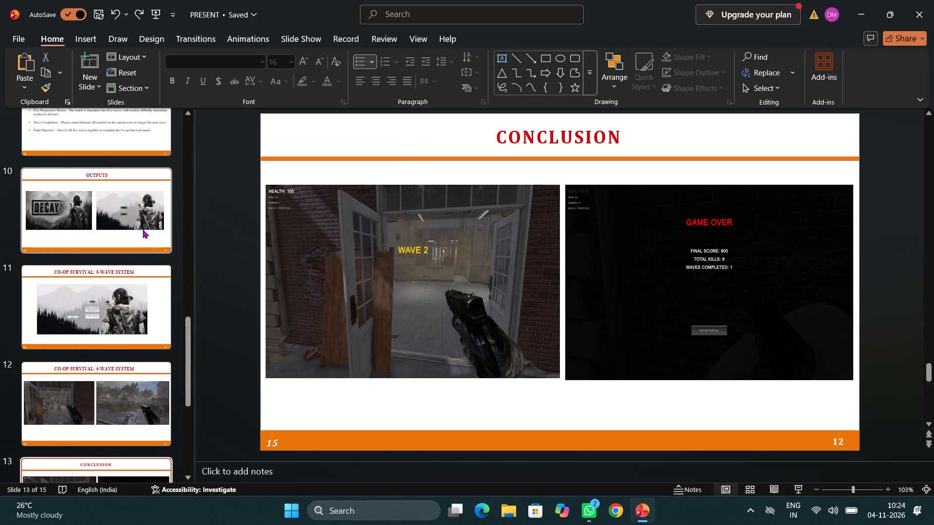
click(117, 210)
click(125, 314)
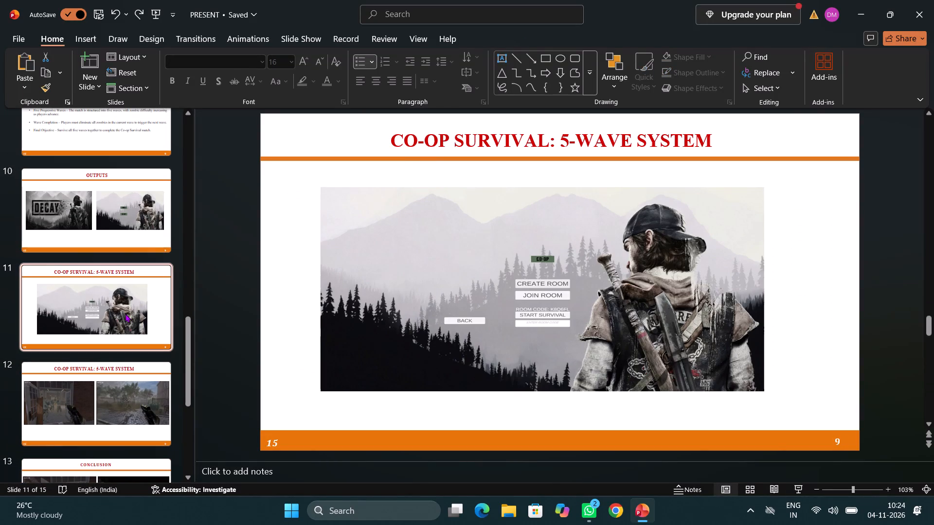
click(482, 141)
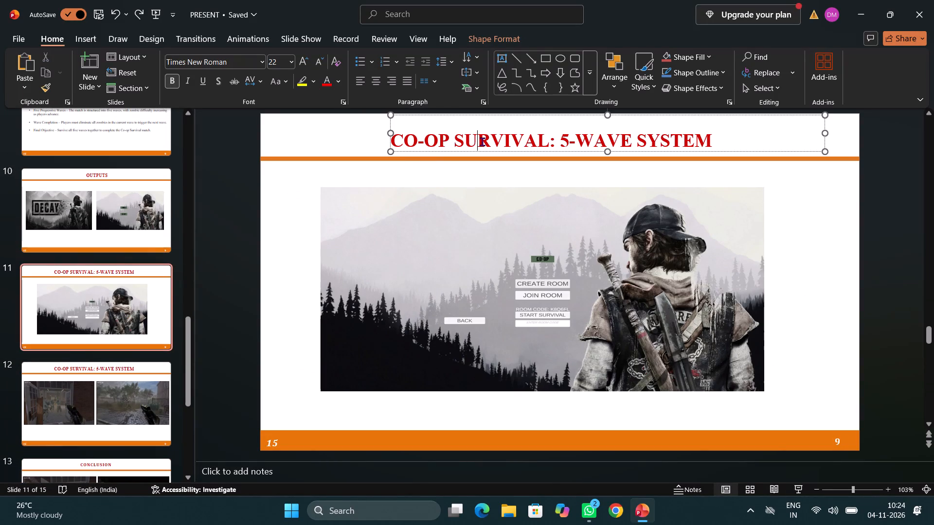
key(ctrl+a)
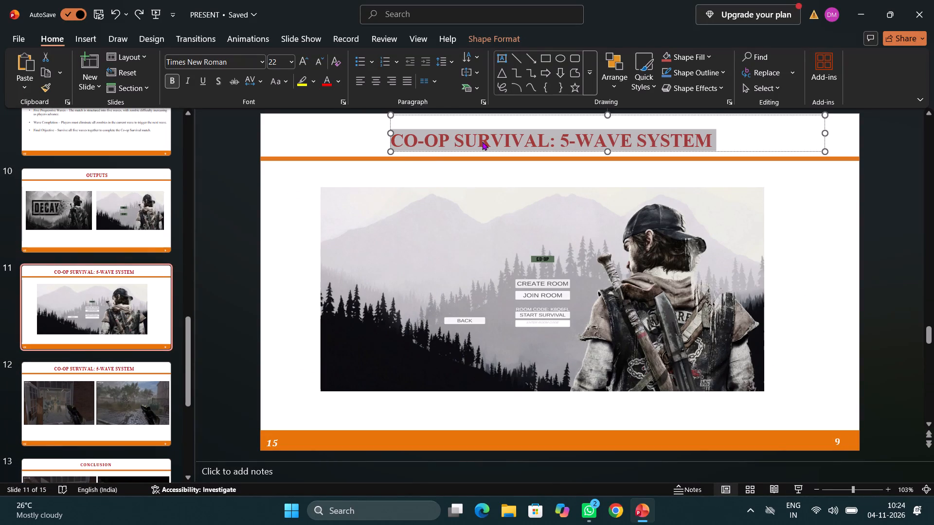
key(BackSpace)
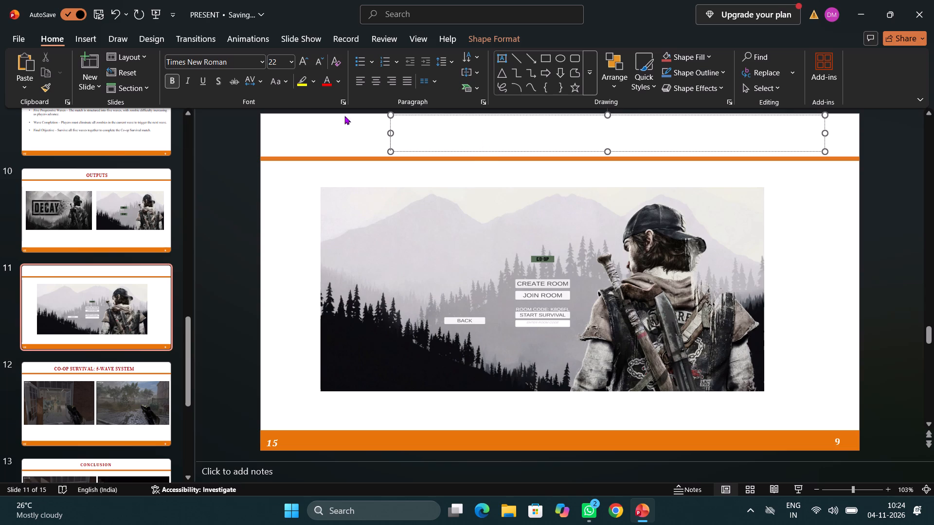
click(109, 169)
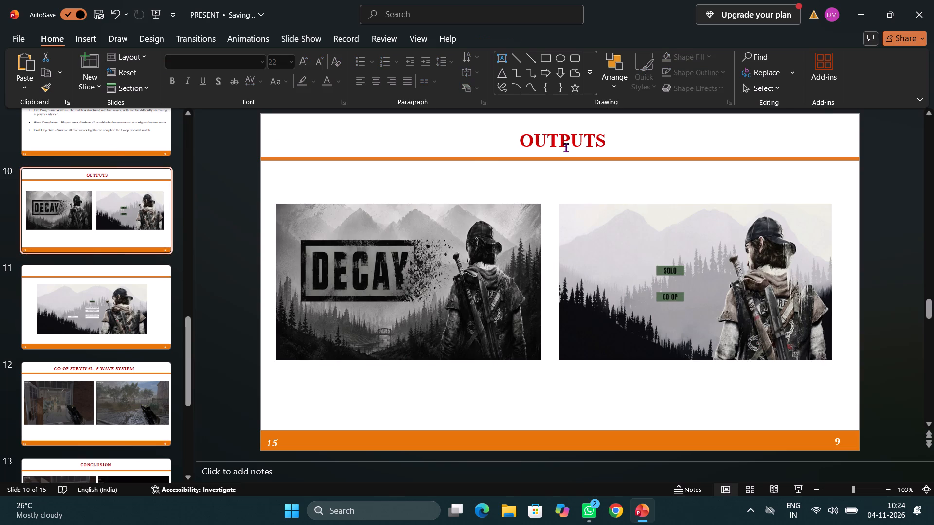
double_click(562, 135)
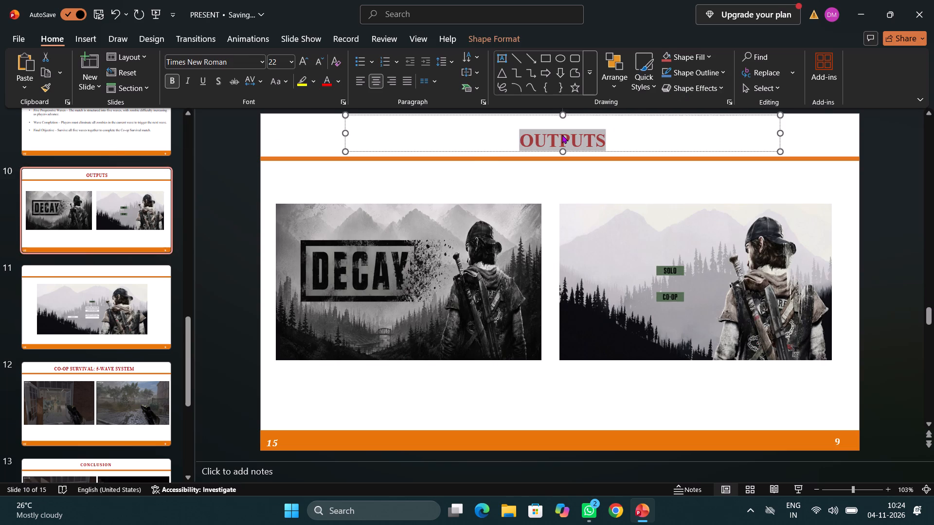
key(ctrl+c)
click(109, 318)
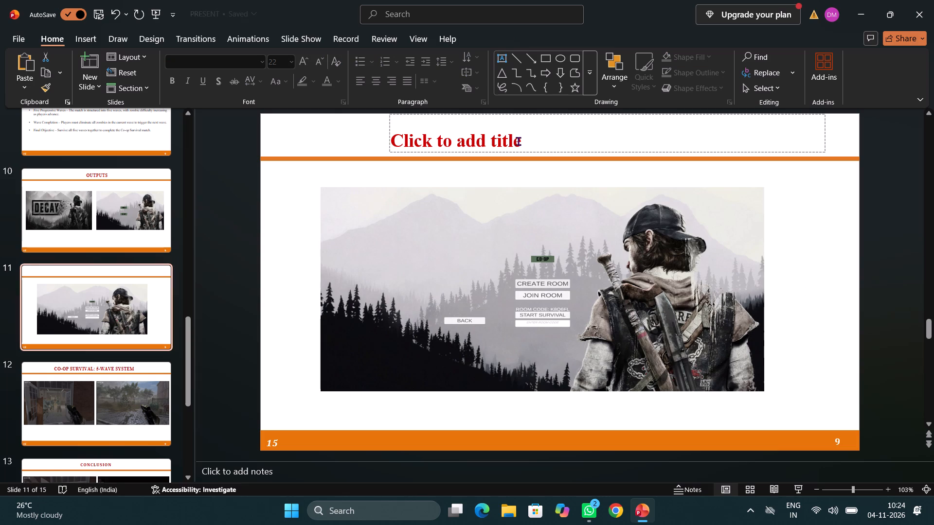
click(518, 141)
key(ctrl+v)
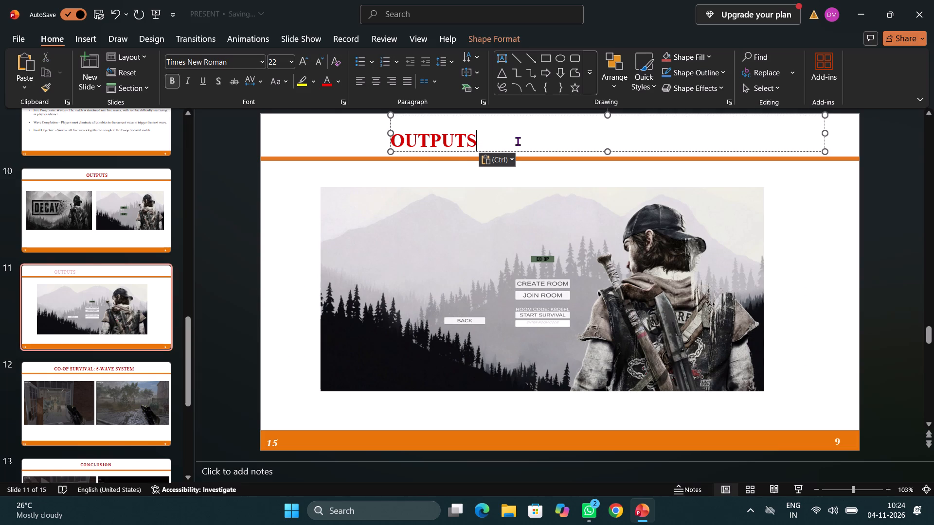
double_click(427, 147)
click(381, 82)
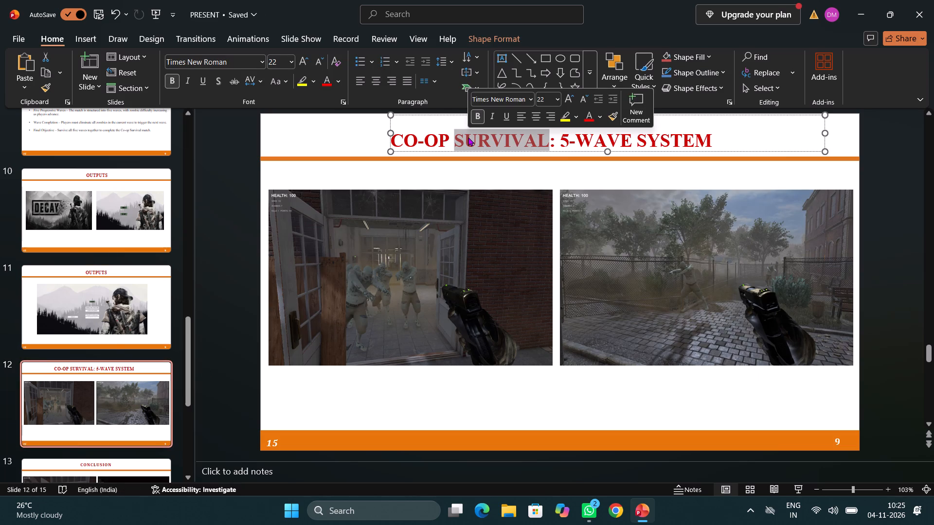
triple_click(468, 137)
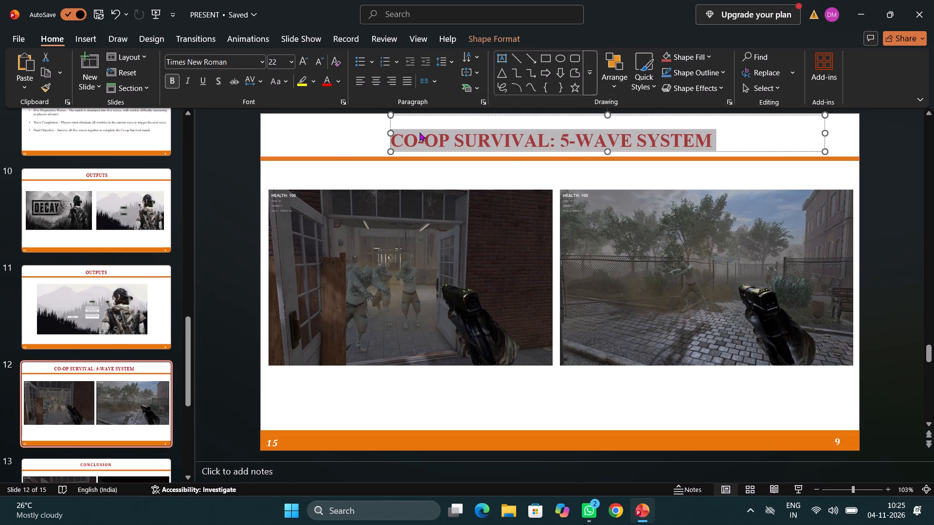
key(ctrl+v)
Center-align the OUTPUTS title text on slide 12 and move its box to the slide's horizontal centre above the orange line.
double_click(437, 139)
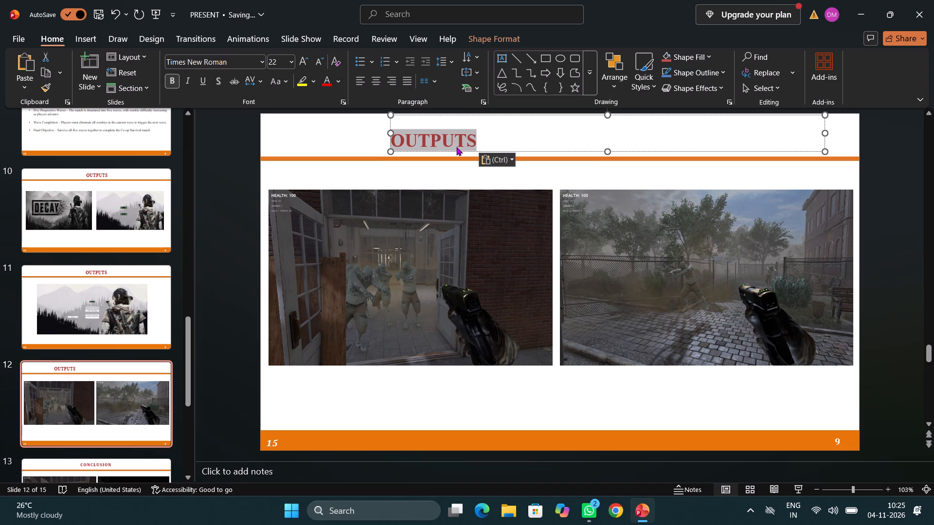
drag(452, 151, 548, 154)
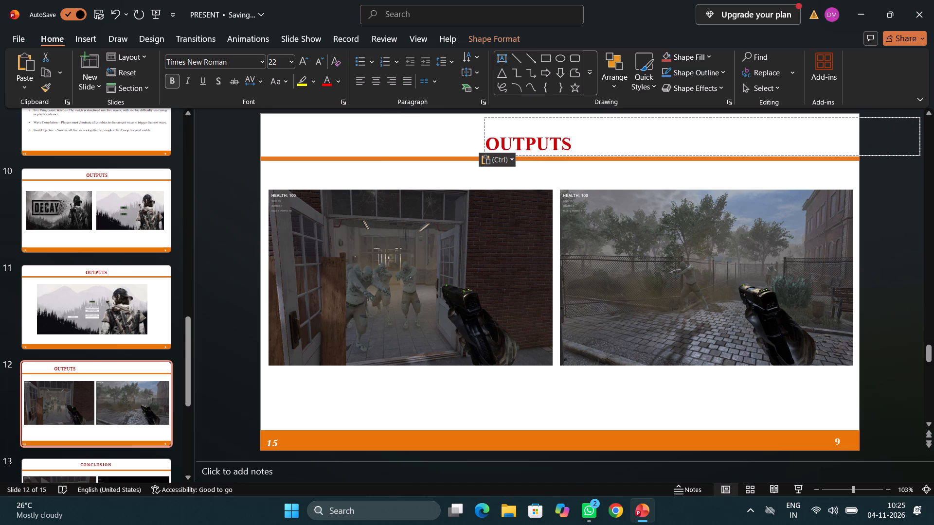
drag(548, 154, 498, 153)
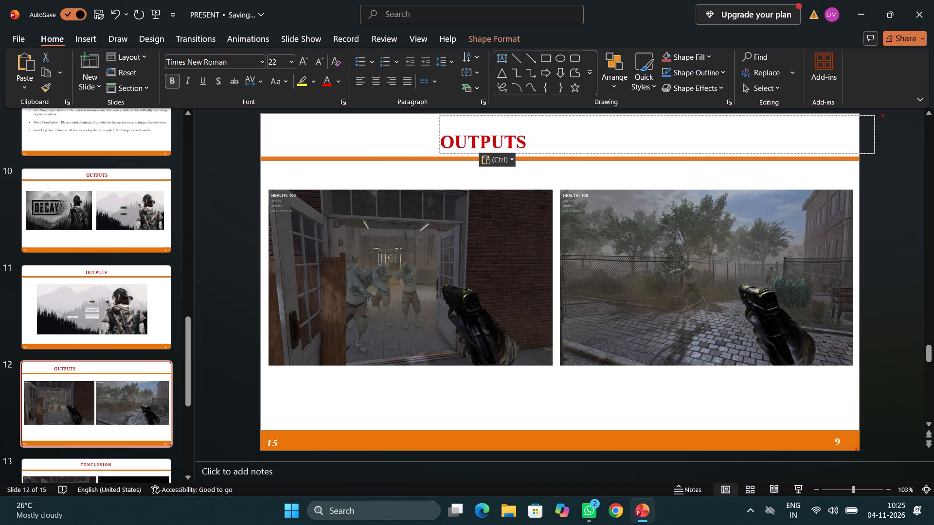
drag(498, 153, 495, 154)
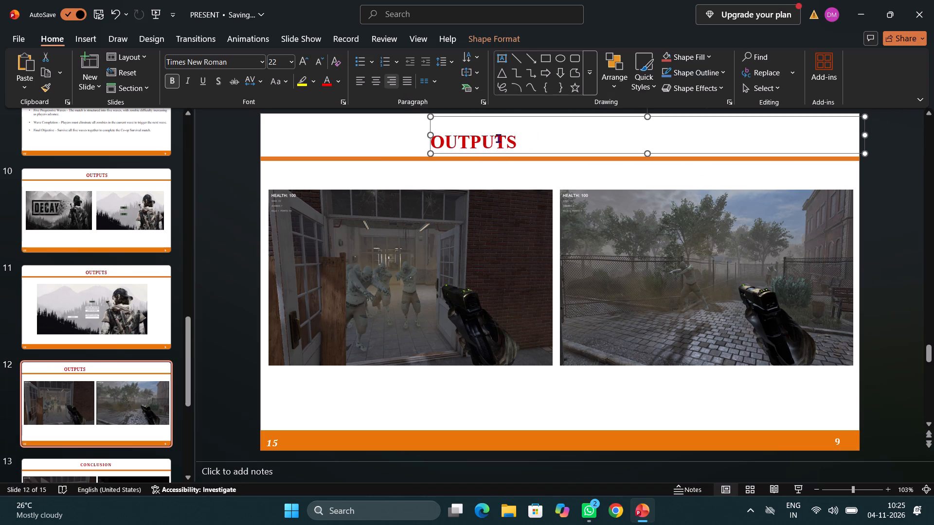
double_click(497, 139)
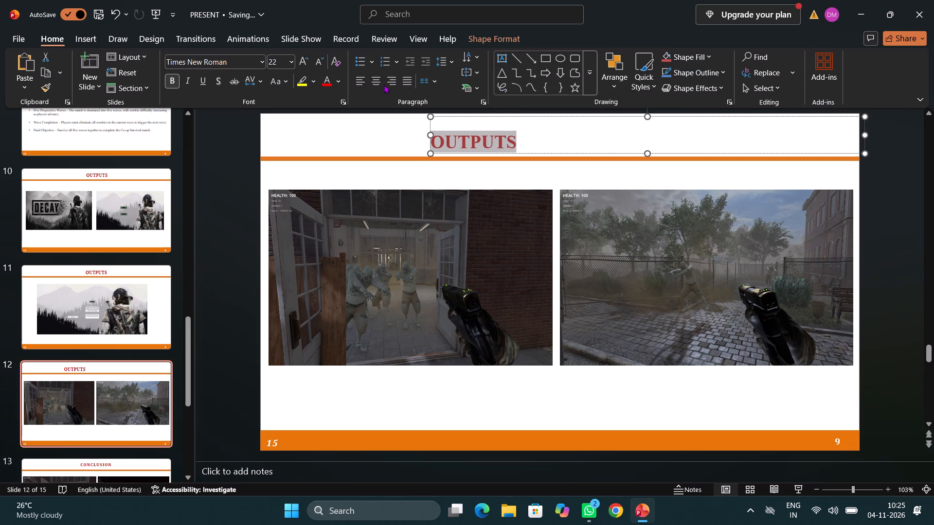
click(379, 84)
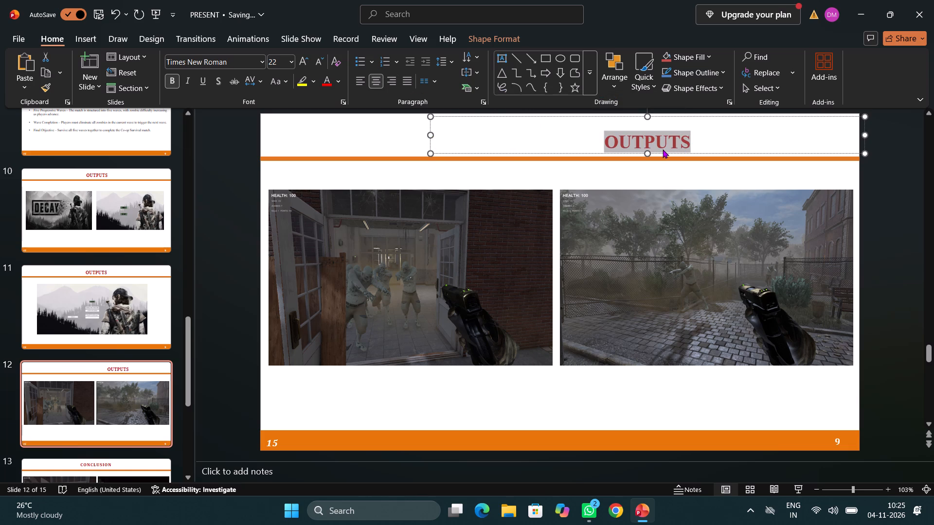
drag(663, 153, 576, 157)
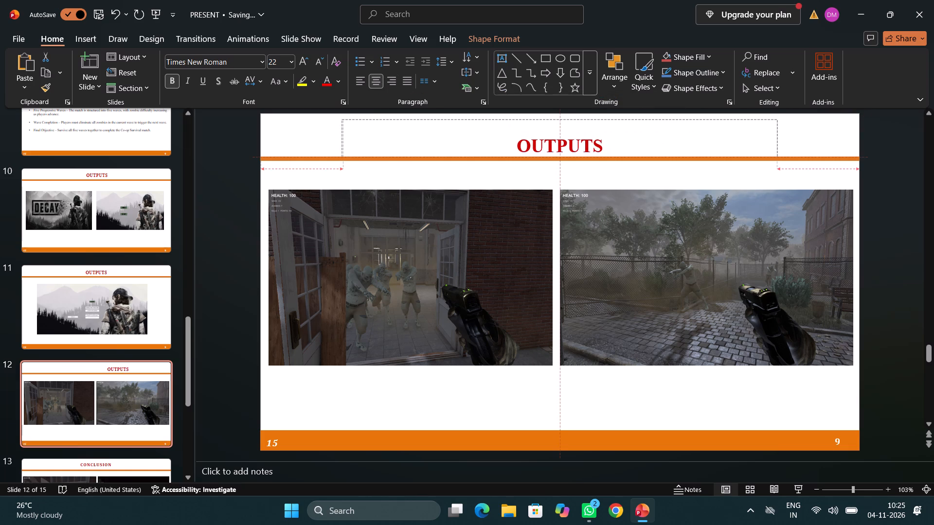
drag(576, 157, 578, 153)
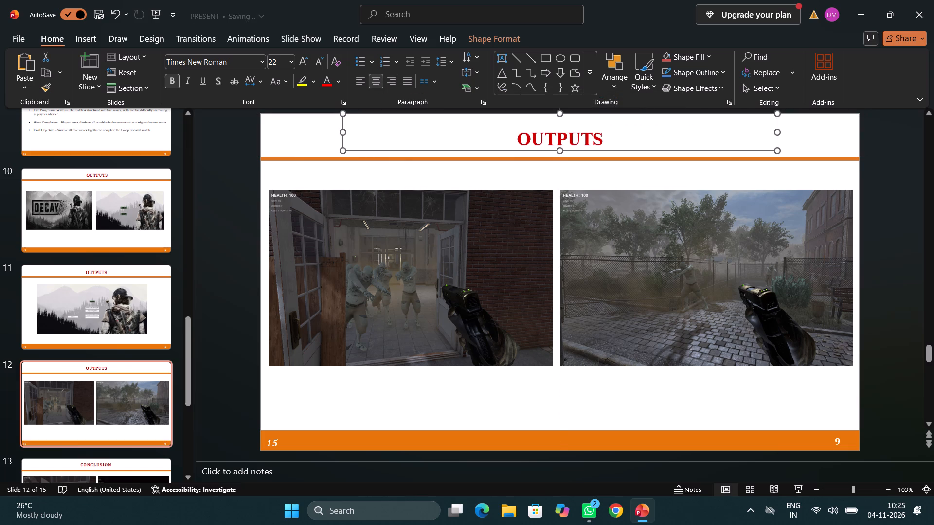
Replace the CONCLUSION title on slide 13, above the WAVE 2 and GAME OVER screenshots, with the copied OUTPUTS title.
scroll(106, 450, down, 1)
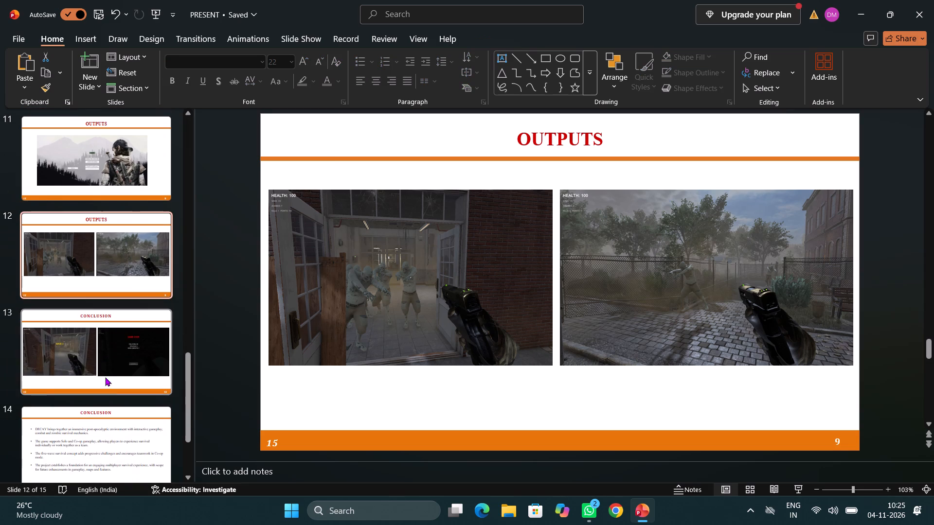
click(105, 377)
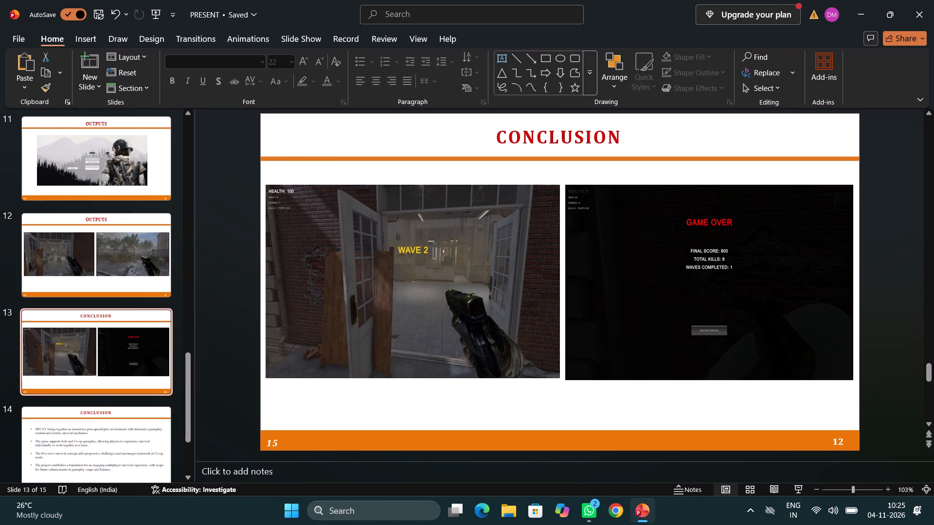
double_click(544, 138)
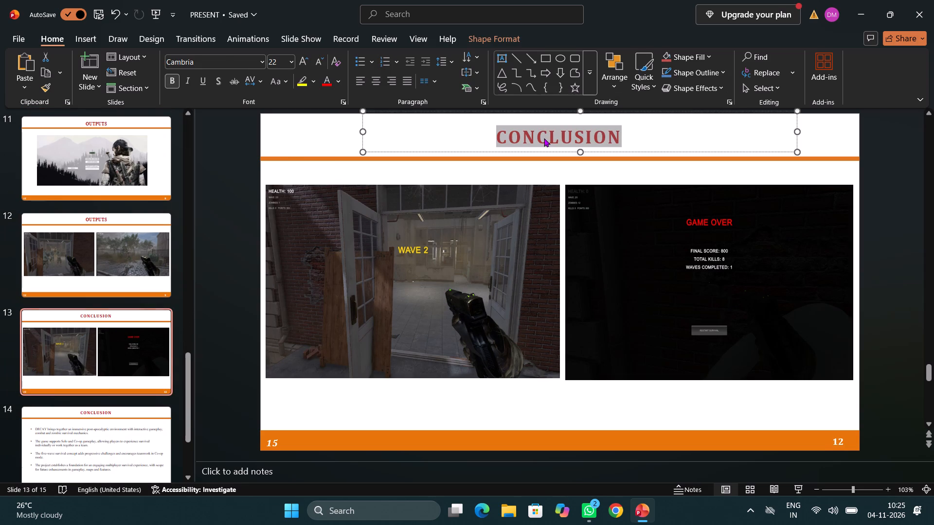
key(ctrl+v)
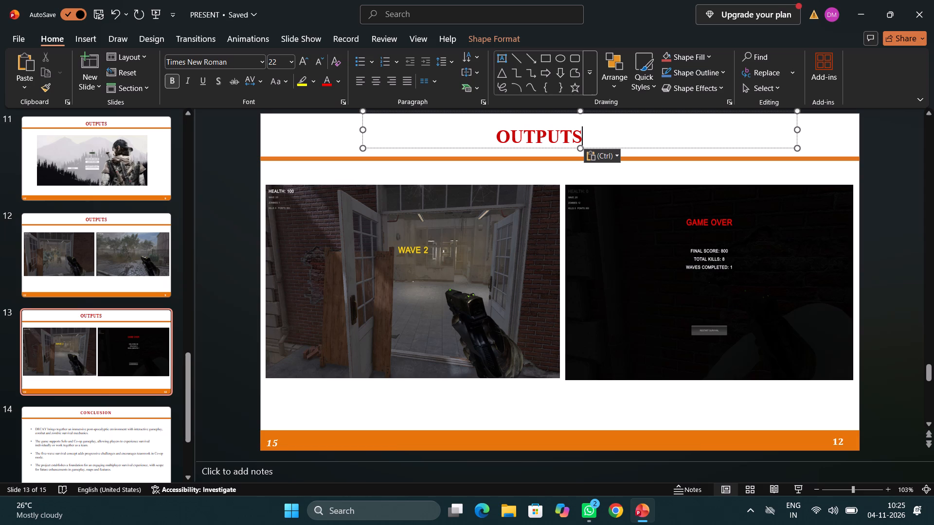
Center-align the OUTPUTS title text on slide 13 and move its box to the slide's horizontal centre above the orange line.
drag(540, 148, 557, 154)
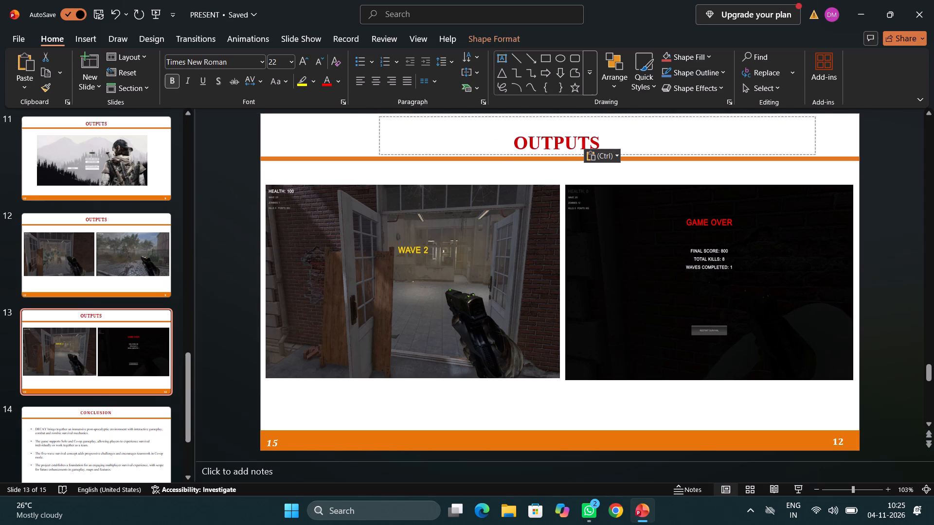
drag(557, 154, 558, 151)
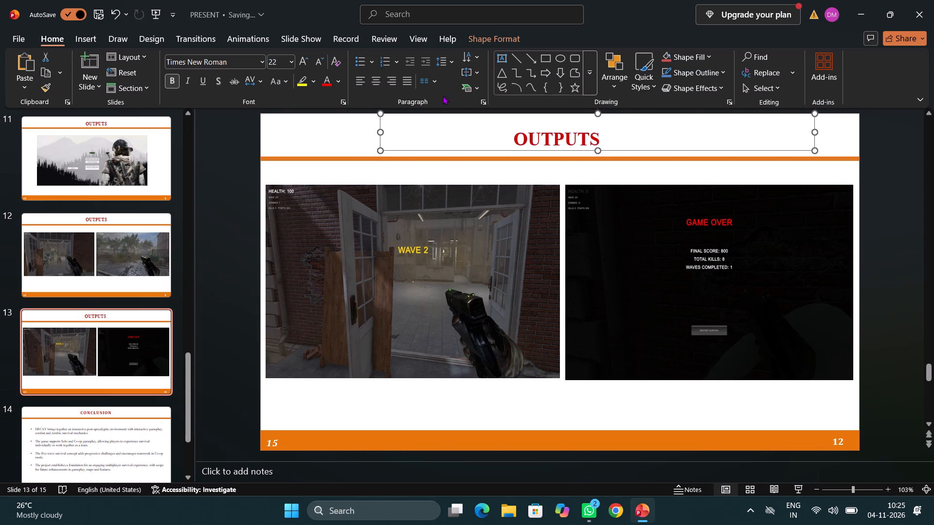
click(375, 80)
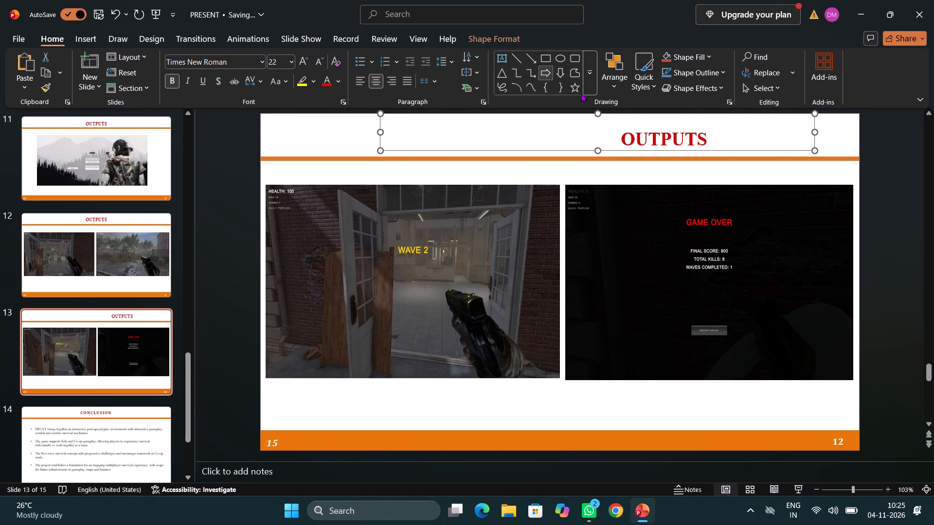
drag(608, 153, 542, 164)
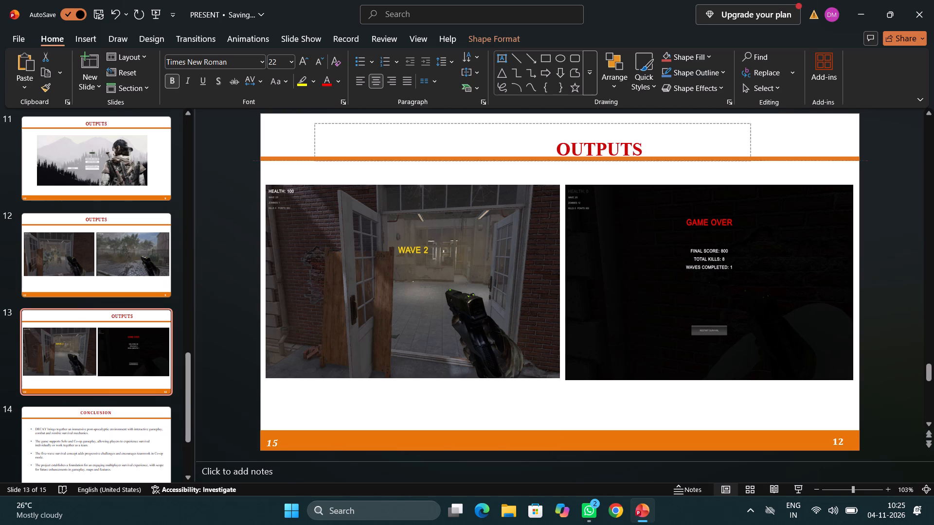
drag(542, 164, 524, 153)
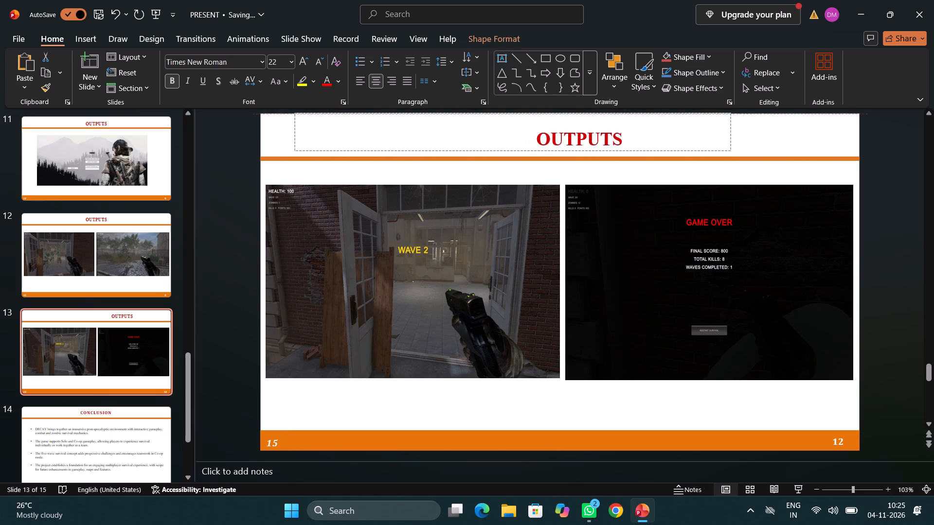
drag(524, 153, 512, 153)
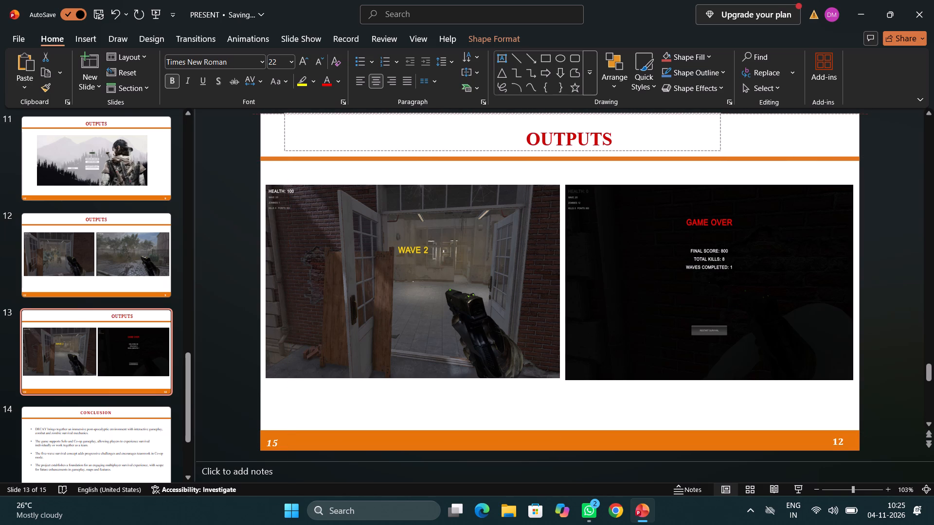
drag(512, 153, 511, 153)
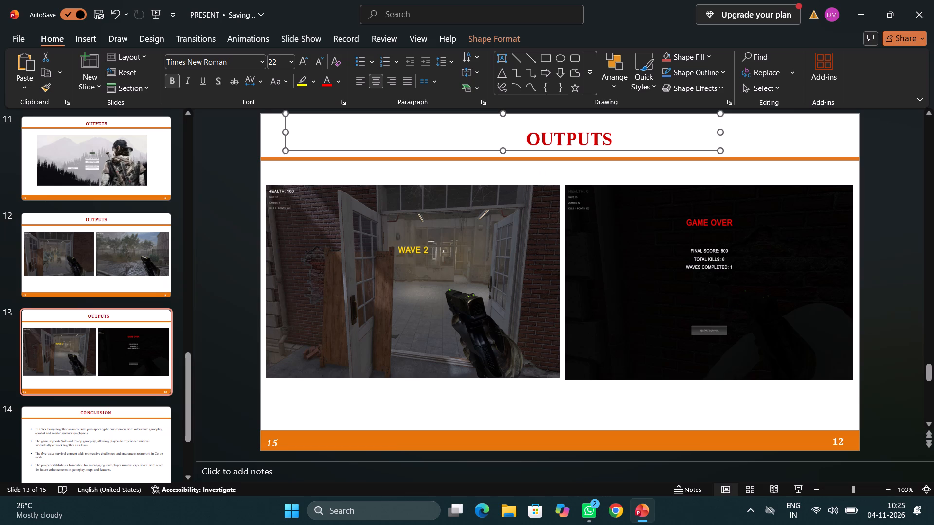
click(643, 396)
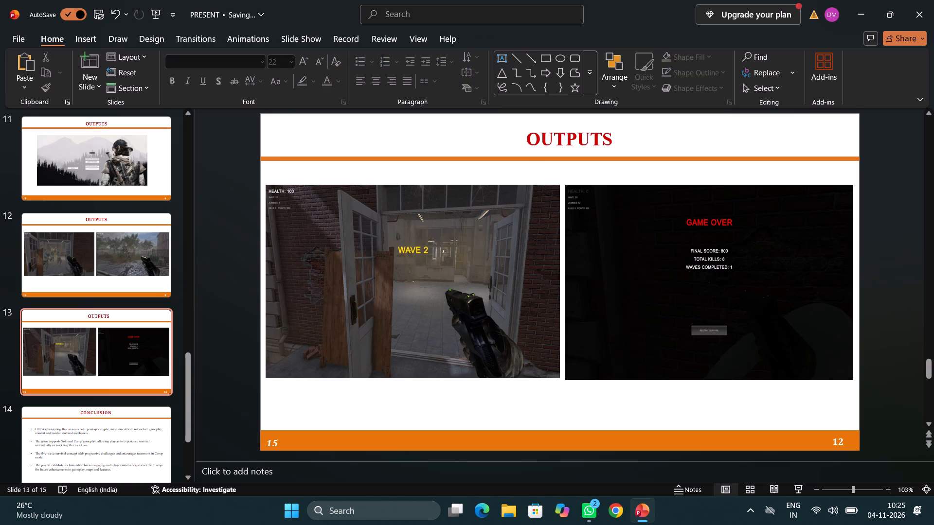
Review the slides from the title slide through SYSTEM ARCHITECTURE, checking their content and footer page numbers.
scroll(28, 350, up, 19)
scroll(62, 331, up, 2)
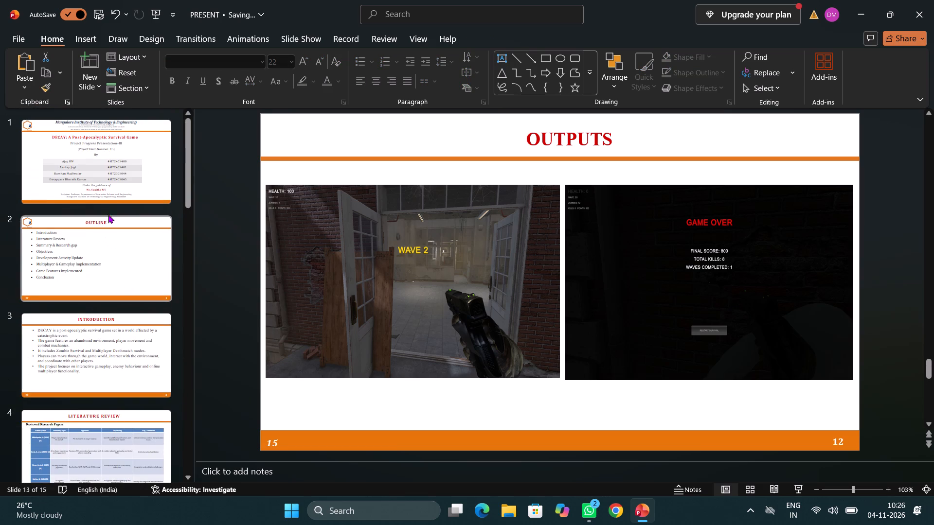
click(144, 156)
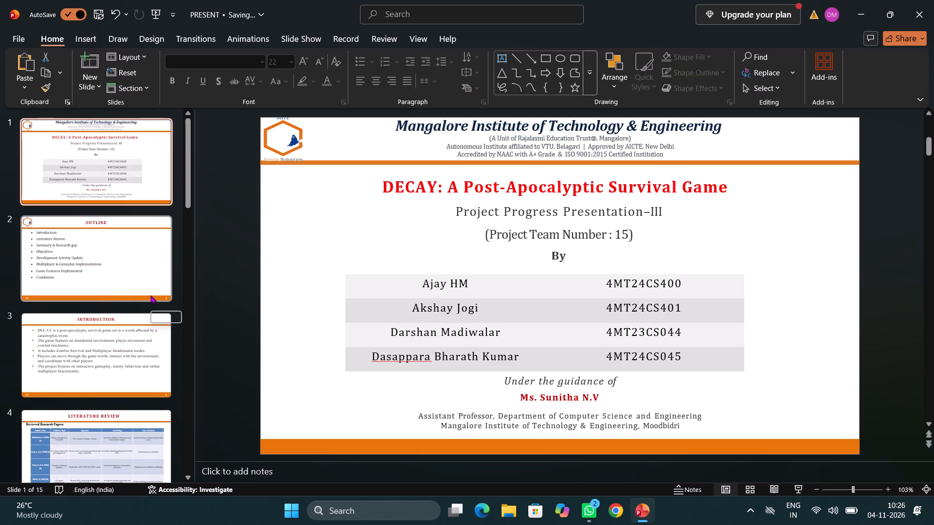
click(150, 295)
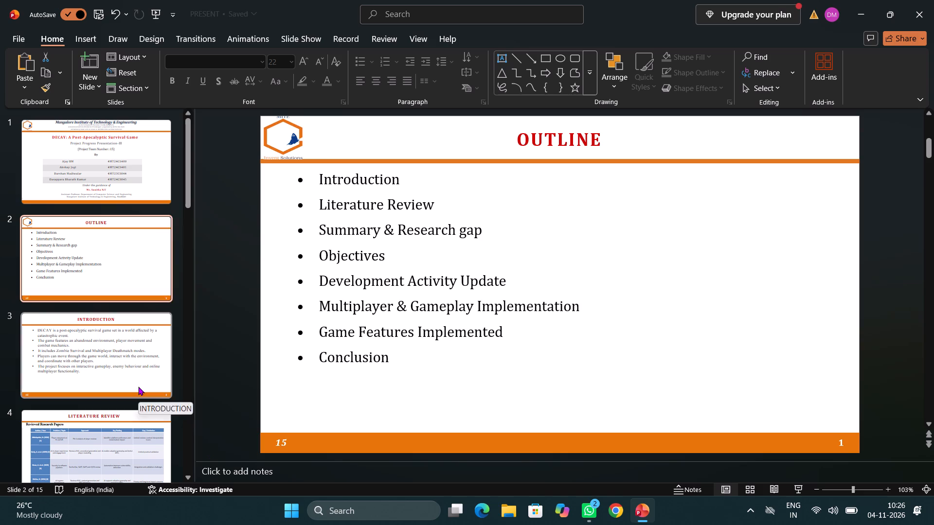
click(138, 386)
click(137, 460)
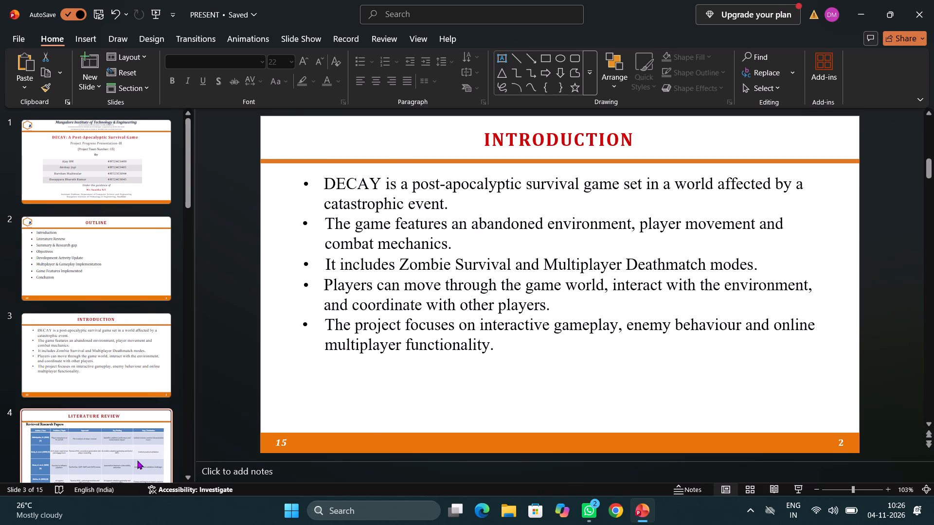
scroll(134, 431, down, 1)
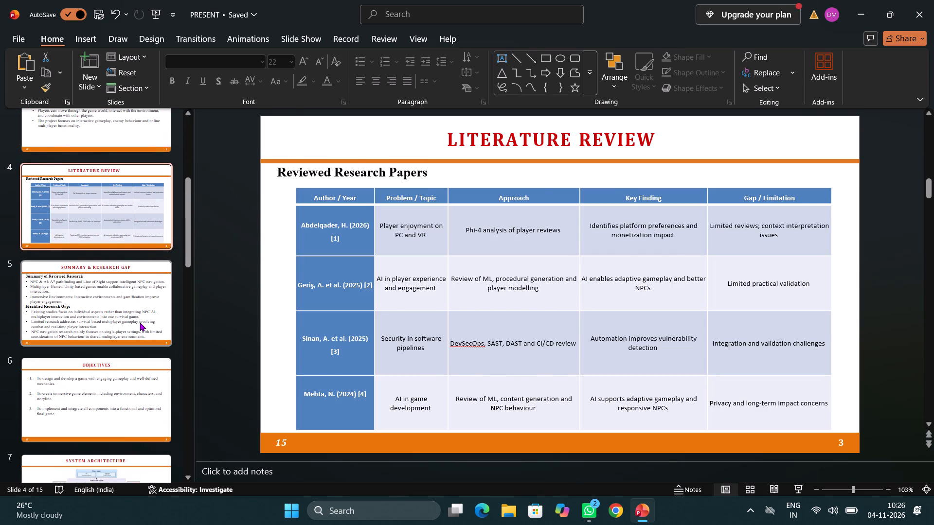
click(140, 322)
click(120, 385)
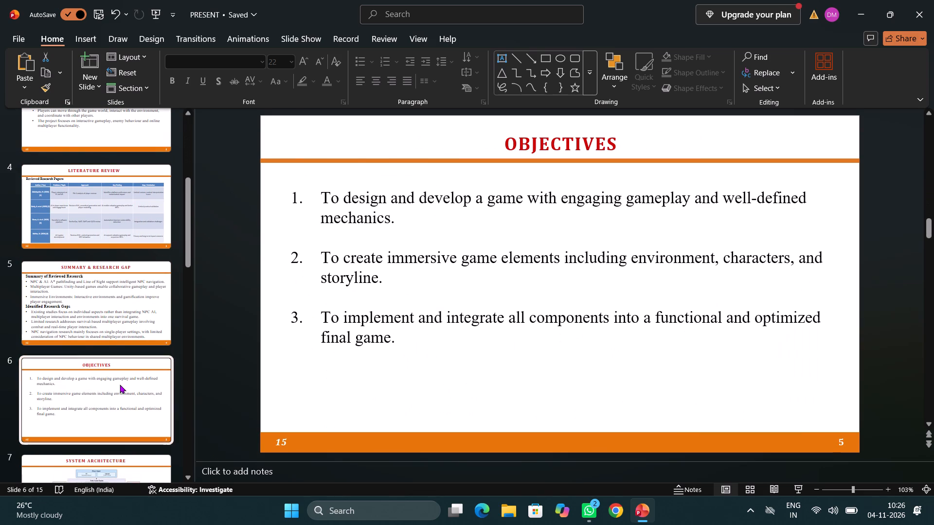
scroll(120, 385, down, 1)
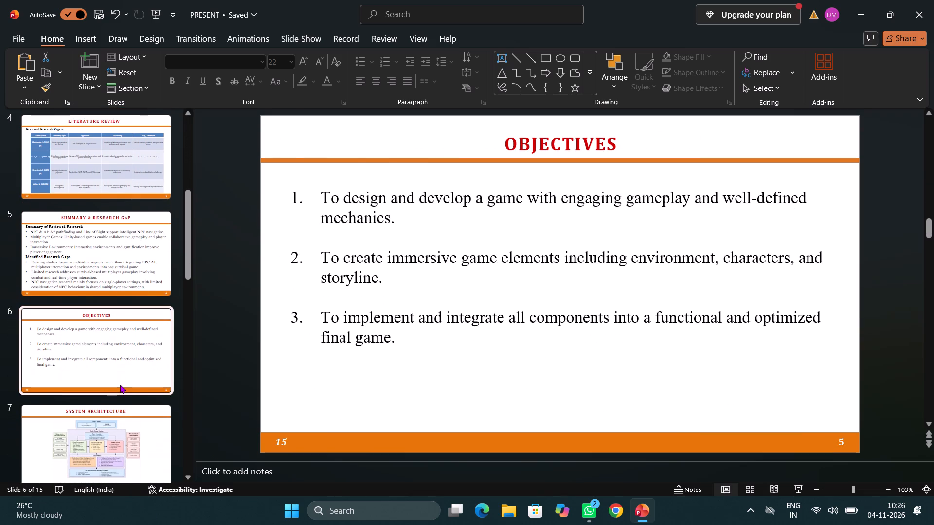
click(134, 370)
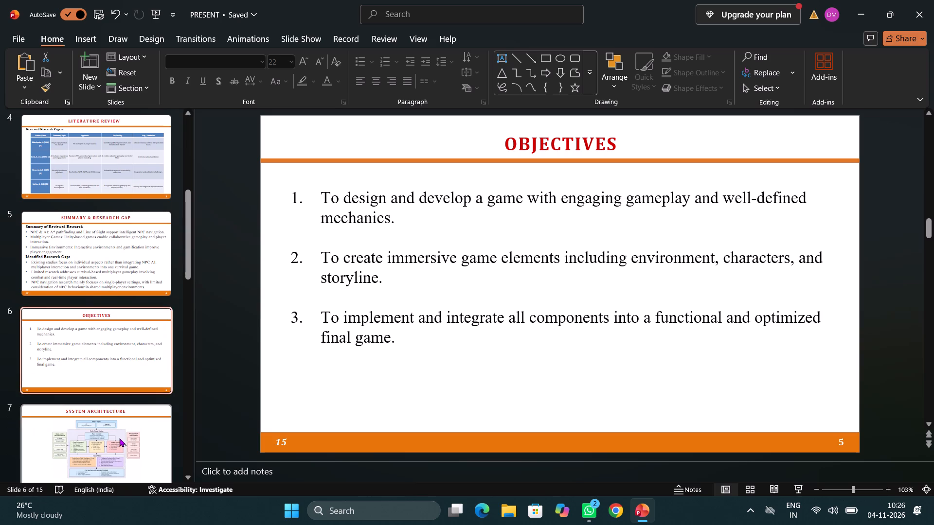
click(119, 438)
scroll(119, 438, down, 1)
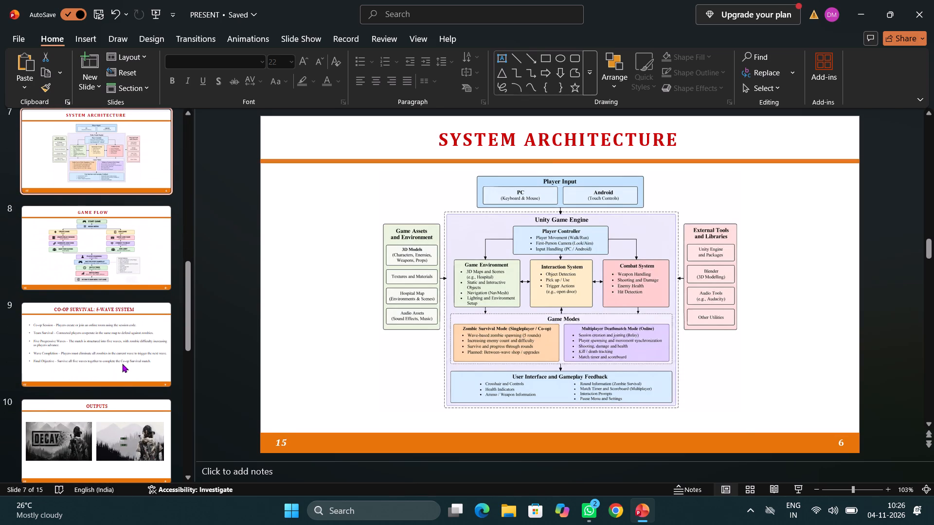
Delete the page number in the orange footer of the CO-OP SURVIVAL: 5-WAVE SYSTEM slide.
click(122, 364)
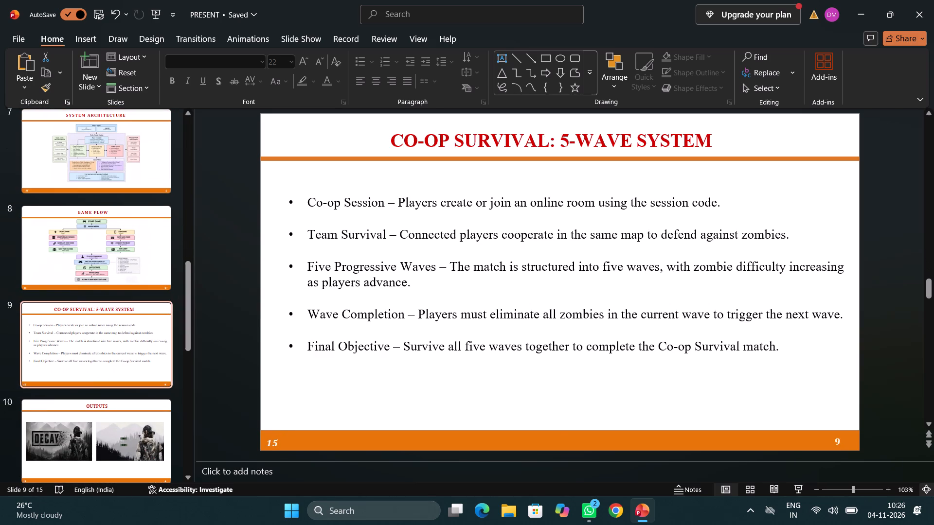
click(842, 444)
click(842, 444)
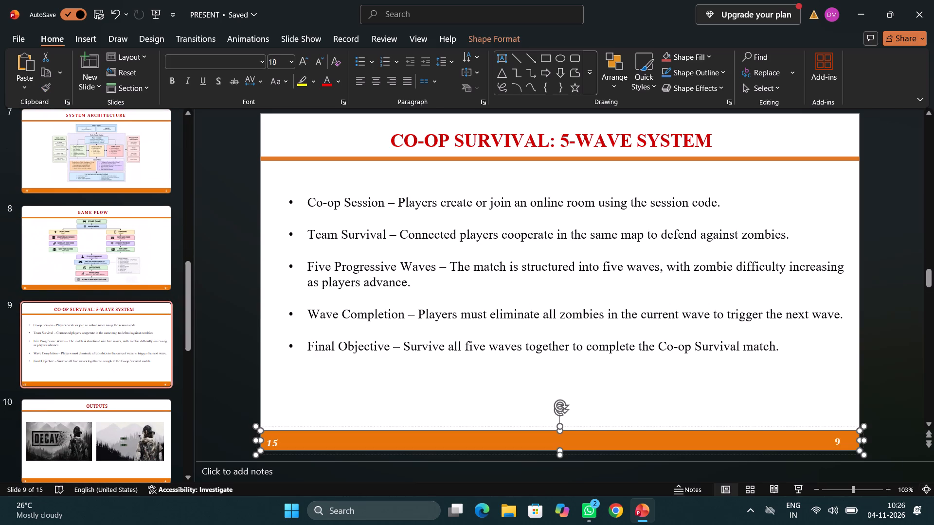
click(838, 441)
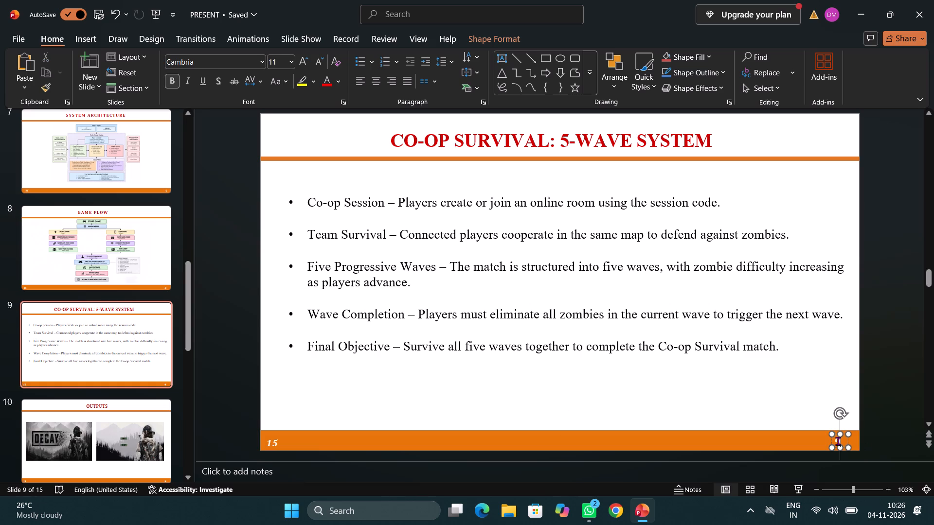
key(BackSpace)
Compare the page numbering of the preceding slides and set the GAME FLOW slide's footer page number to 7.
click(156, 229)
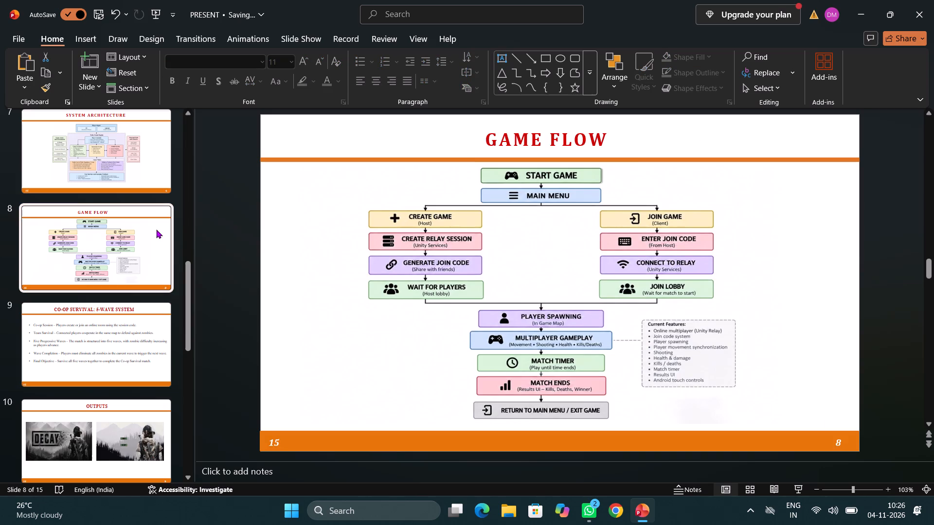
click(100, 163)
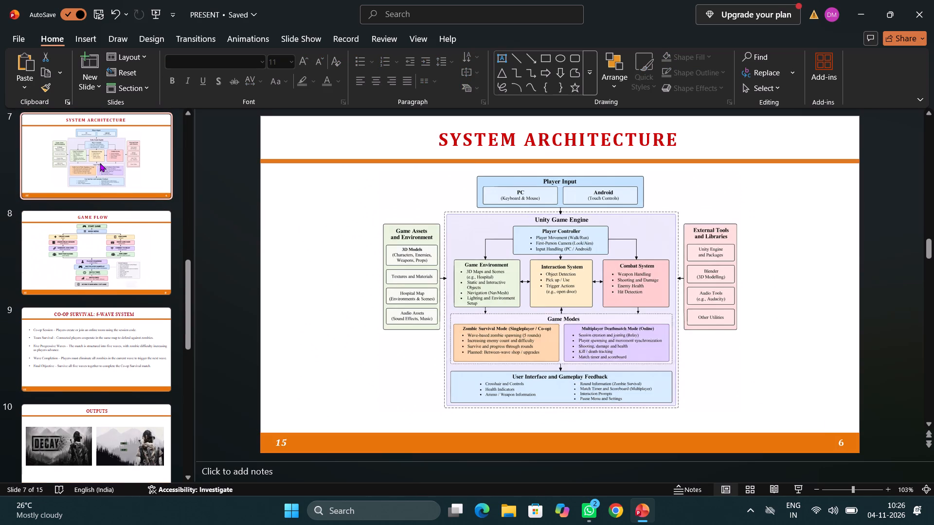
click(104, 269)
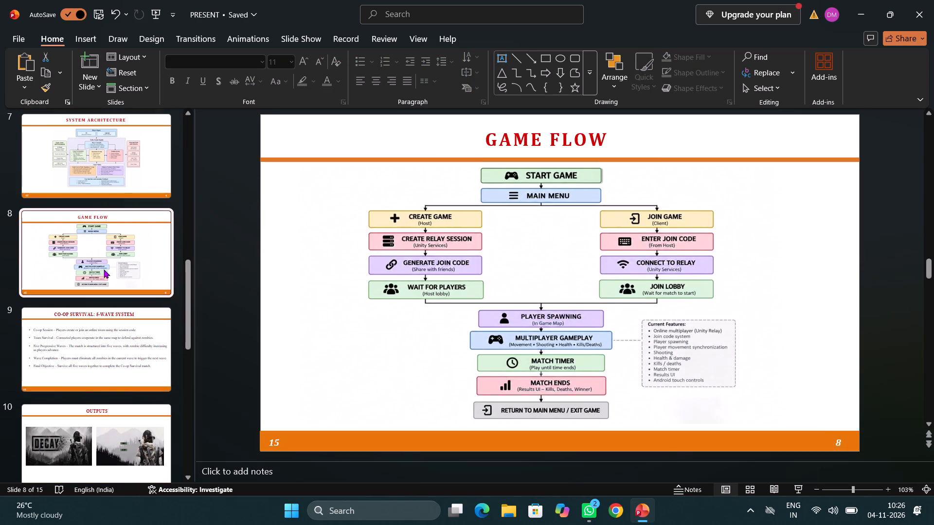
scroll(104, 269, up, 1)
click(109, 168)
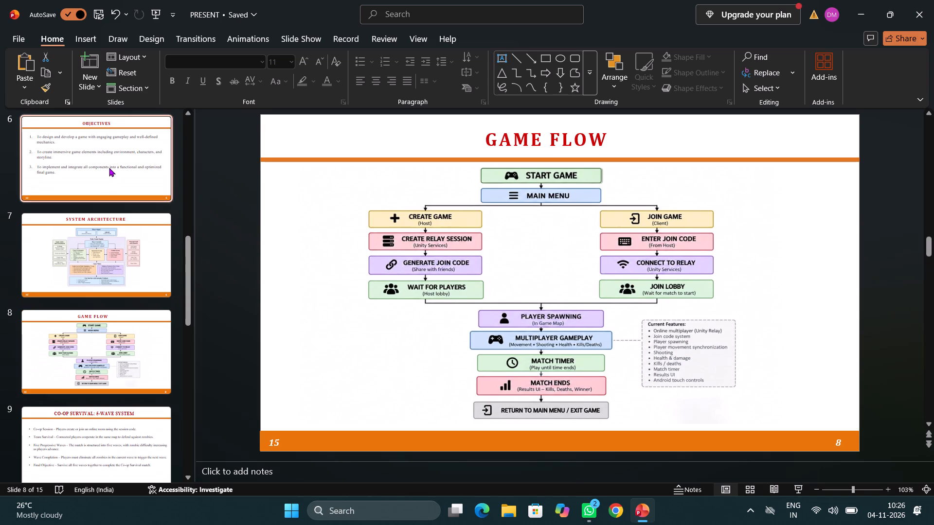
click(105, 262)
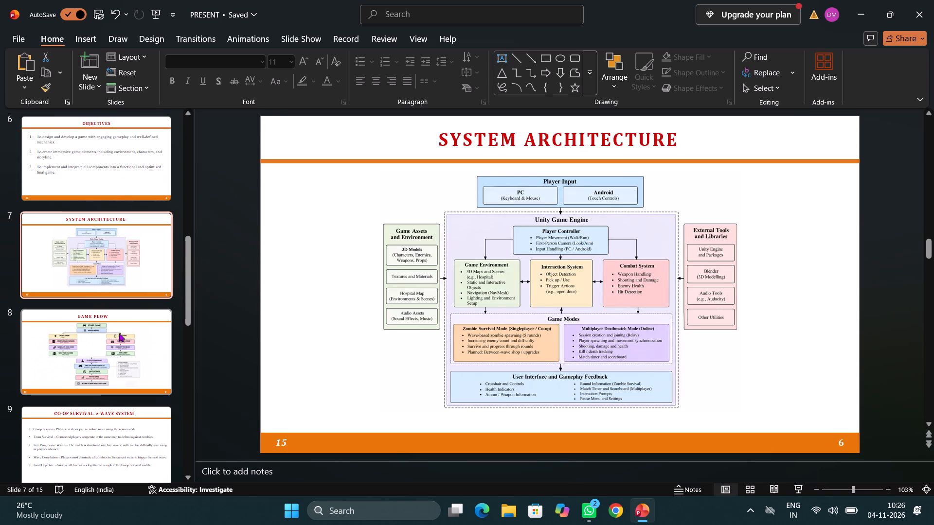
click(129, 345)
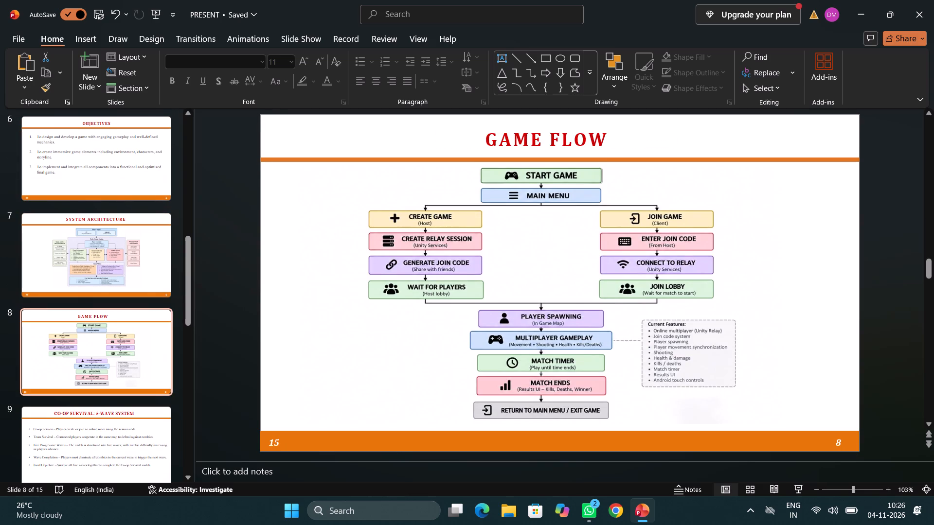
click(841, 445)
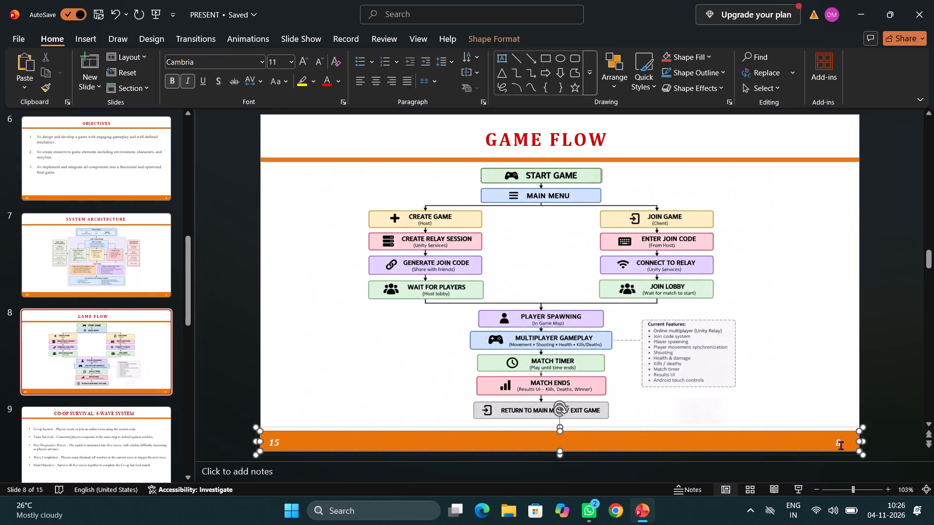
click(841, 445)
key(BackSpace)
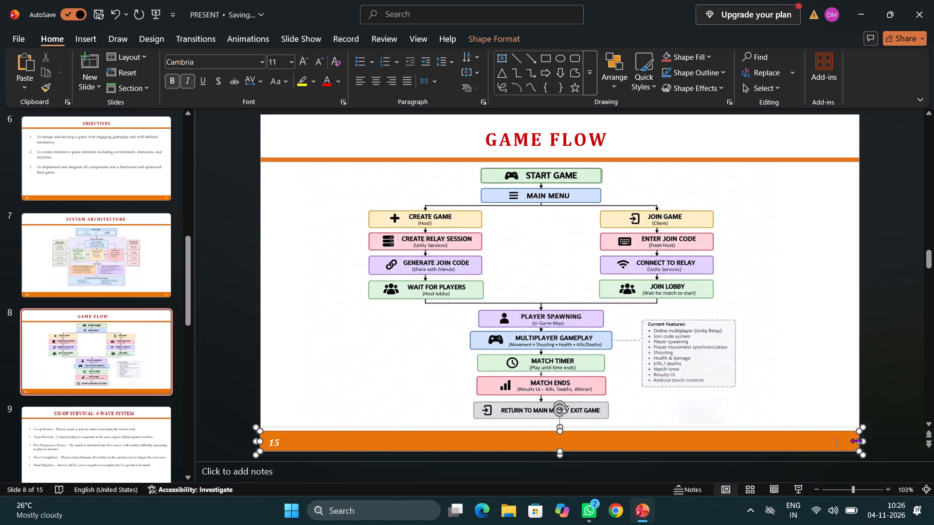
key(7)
Undo the GAME FLOW page number edits and the deletion of the page number on the CO-OP SURVIVAL: 5-WAVE SYSTEM slide.
click(129, 445)
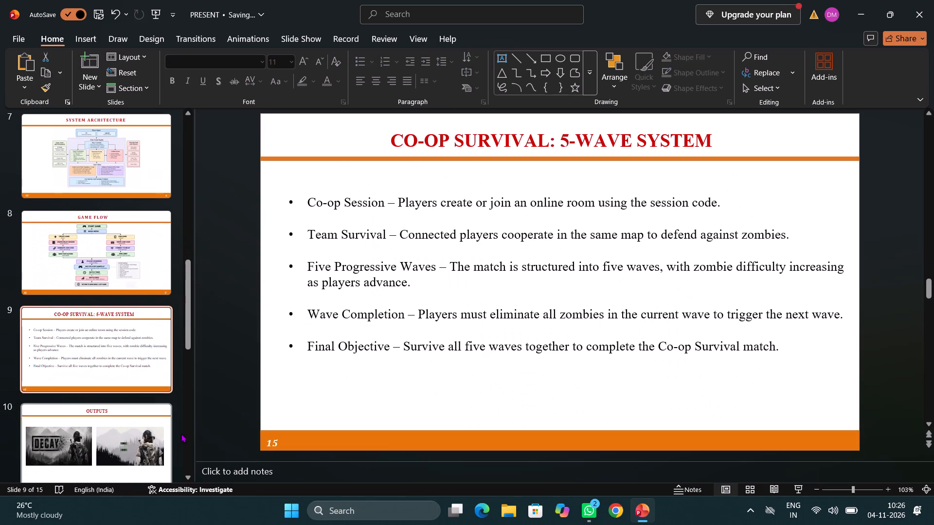
click(830, 440)
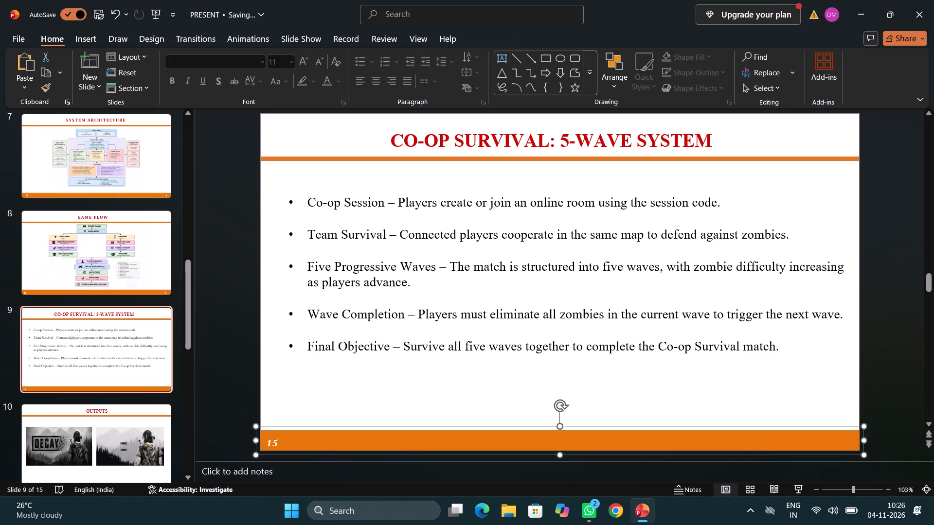
click(844, 445)
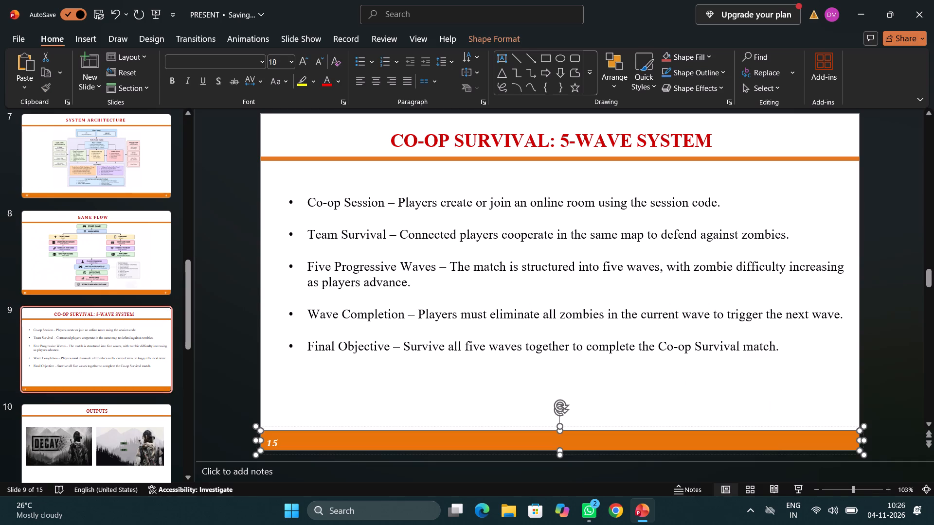
click(840, 438)
key(ctrl+z)
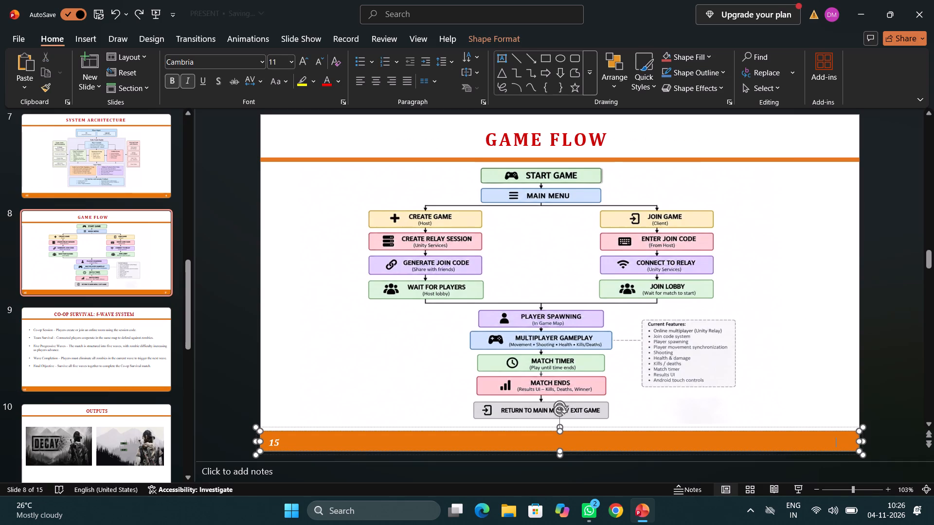
key(ctrl+z)
key(ctrl+z)
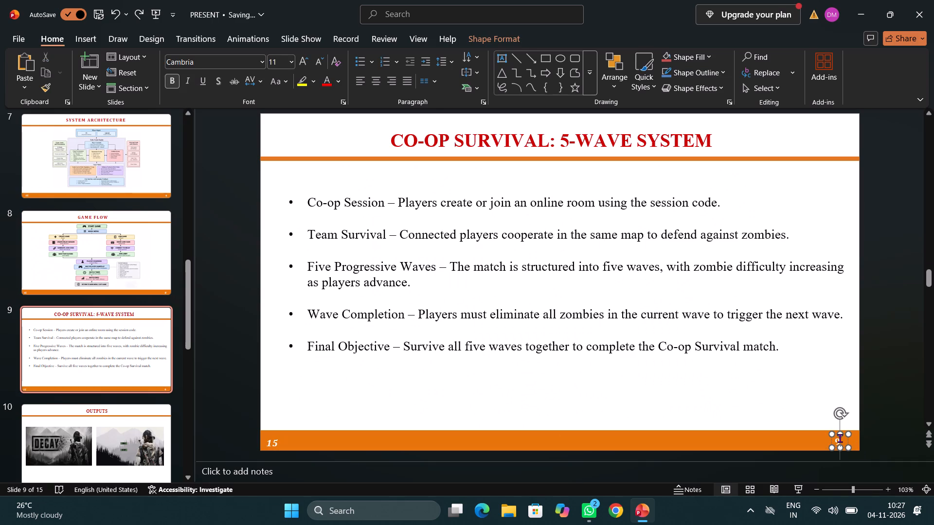
Set the page number in the GAME FLOW slide's orange footer to 7.
click(48, 230)
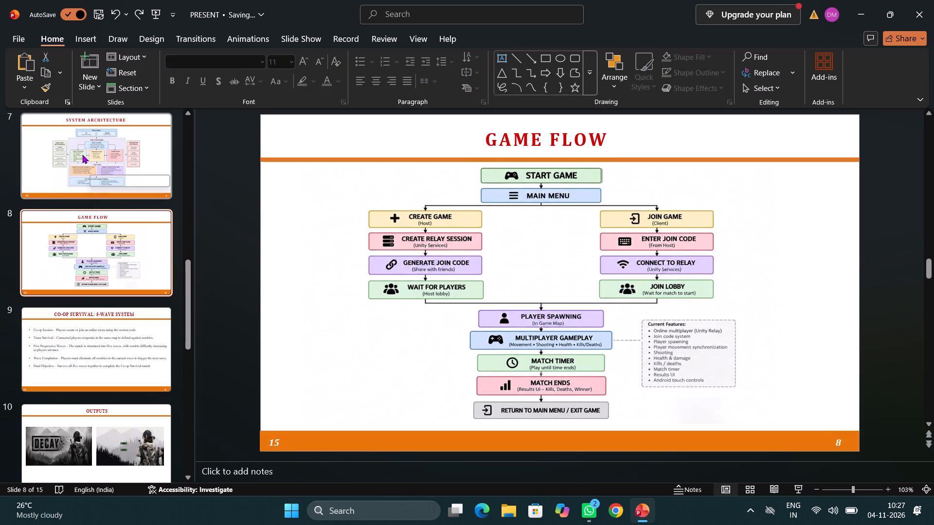
click(82, 155)
click(85, 226)
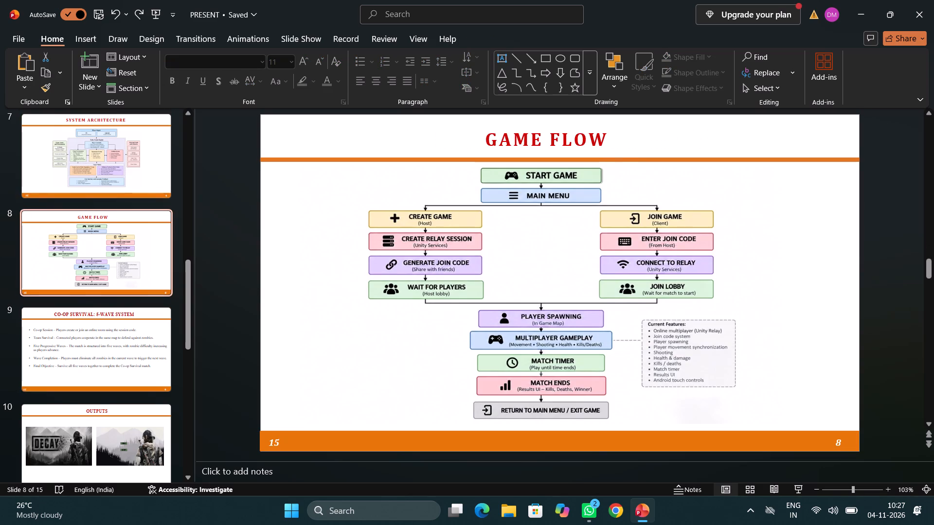
click(836, 445)
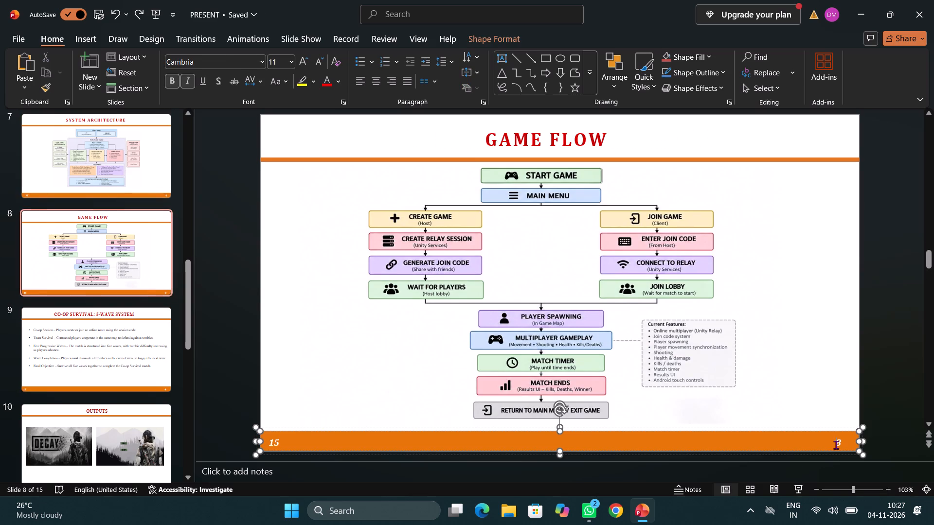
key(Right)
key(7)
key(BackSpace)
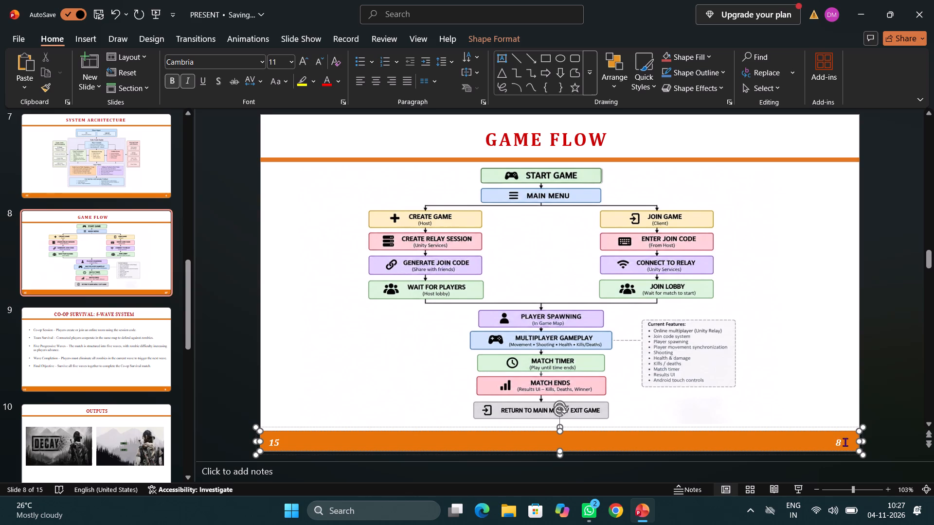
key(BackSpace)
key(7)
Set the footer page number of the CO-OP SURVIVAL: 5-WAVE SYSTEM slide to 8.
click(108, 332)
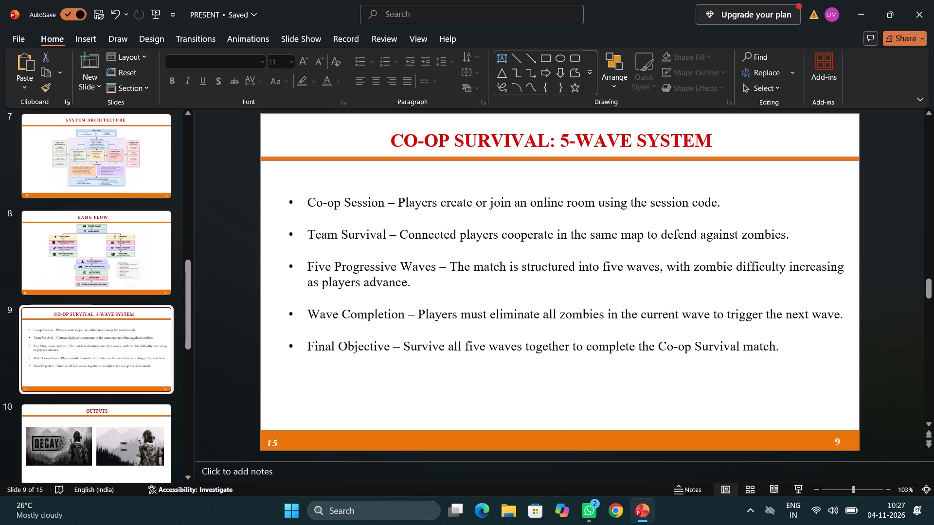
click(843, 441)
click(840, 440)
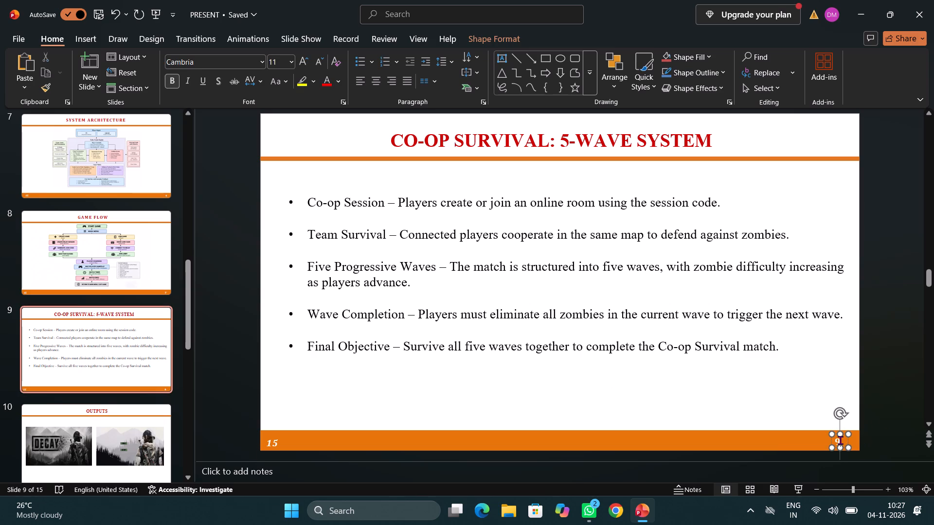
key(BackSpace)
key(2)
key(BackSpace)
key(8)
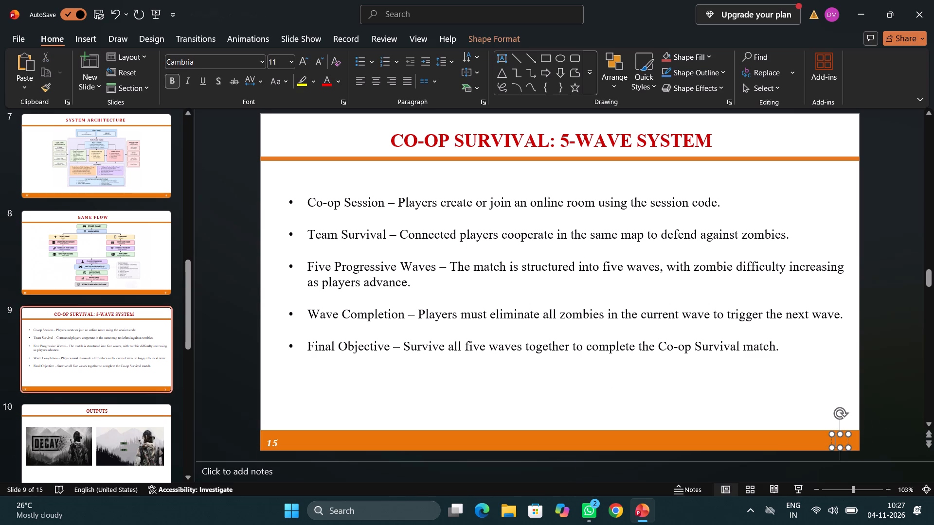
Check the first OUTPUTS slide's page number and set the footer number of the OUTPUTS slide with the room menu screenshot to 10.
click(71, 415)
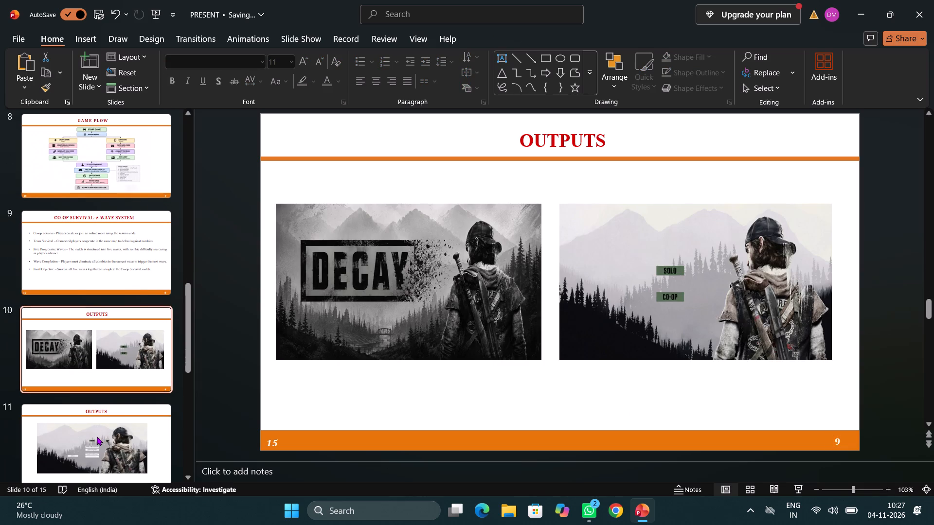
click(97, 437)
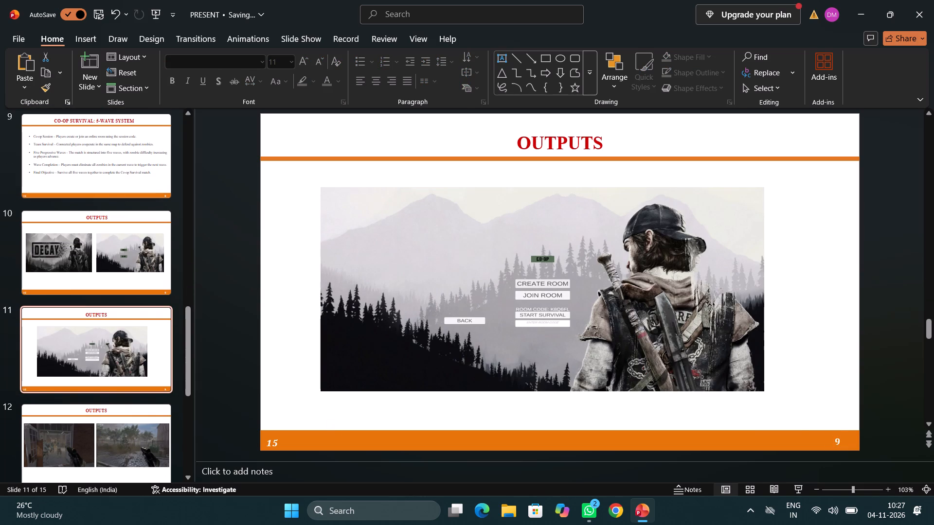
click(838, 440)
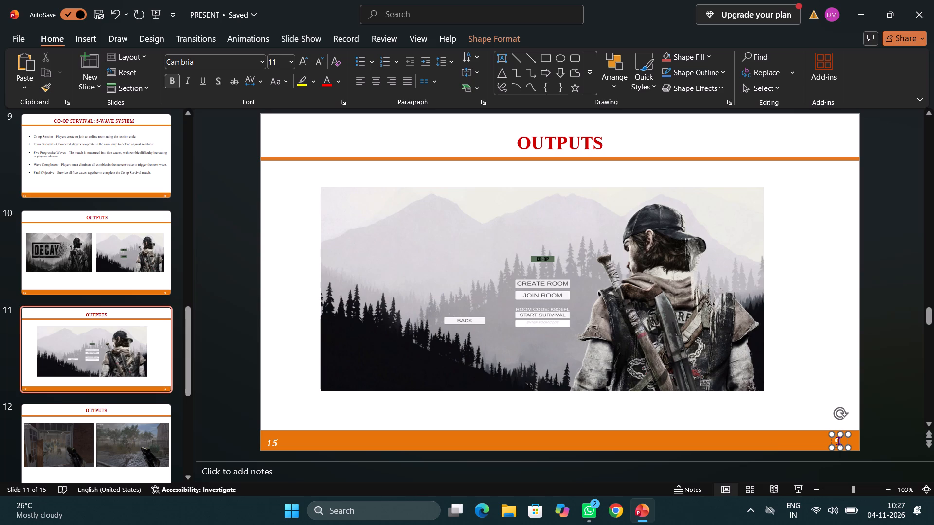
key(BackSpace)
text(10)
Set the footer page number of the OUTPUTS slide on slide 12 to 11.
click(65, 407)
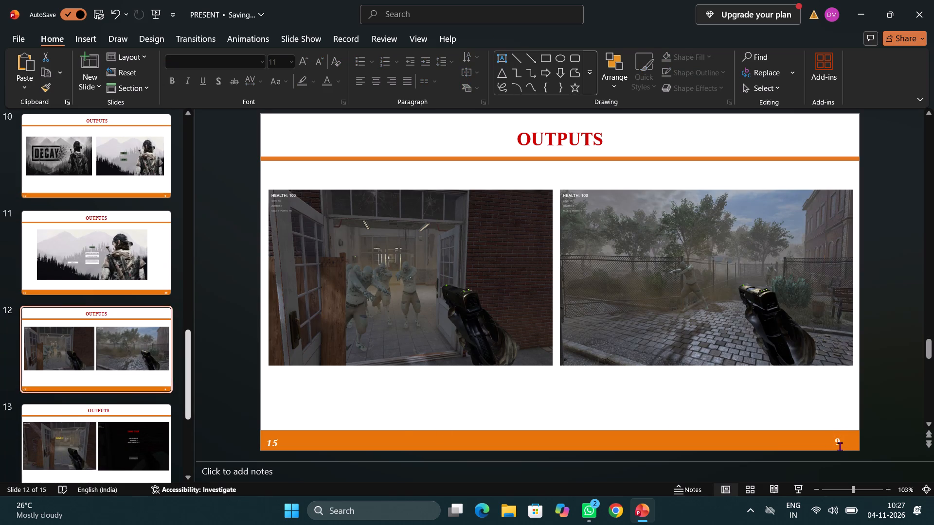
click(840, 444)
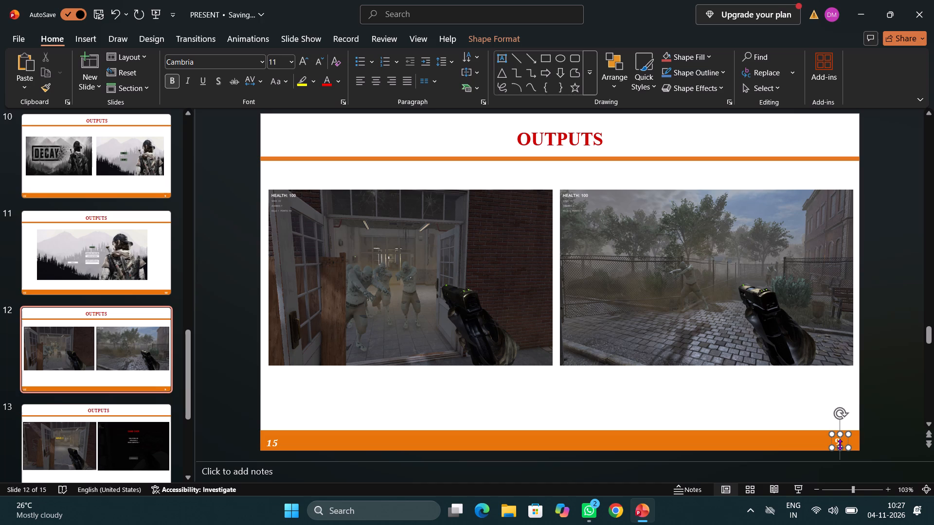
key(BackSpace)
text(11)
Check the page number on the slide 13 OUTPUTS slide and set the CONCLUSION slide's footer page number to 13.
click(69, 430)
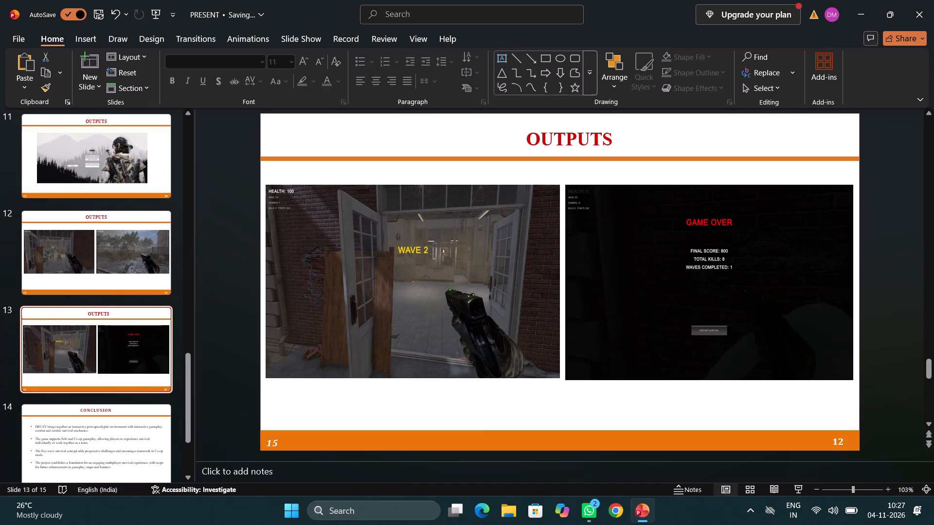
click(67, 439)
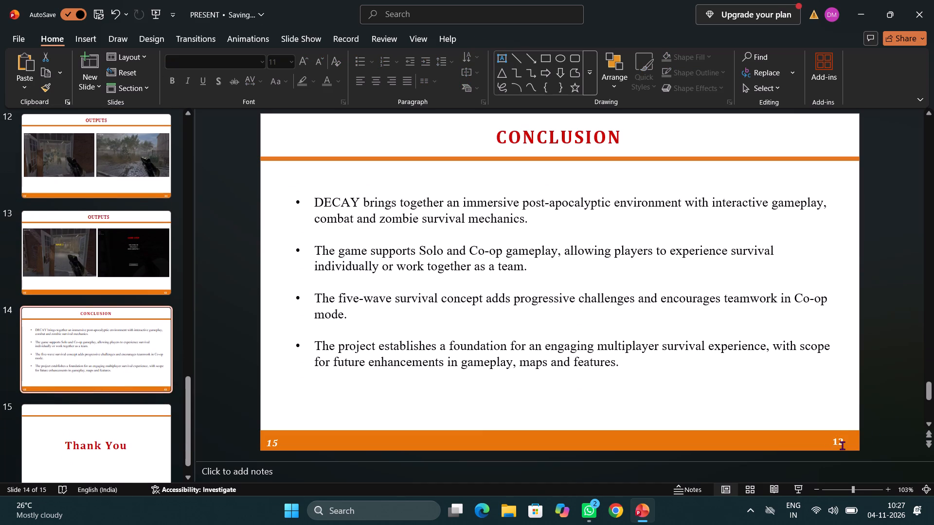
click(842, 445)
key(BackSpace)
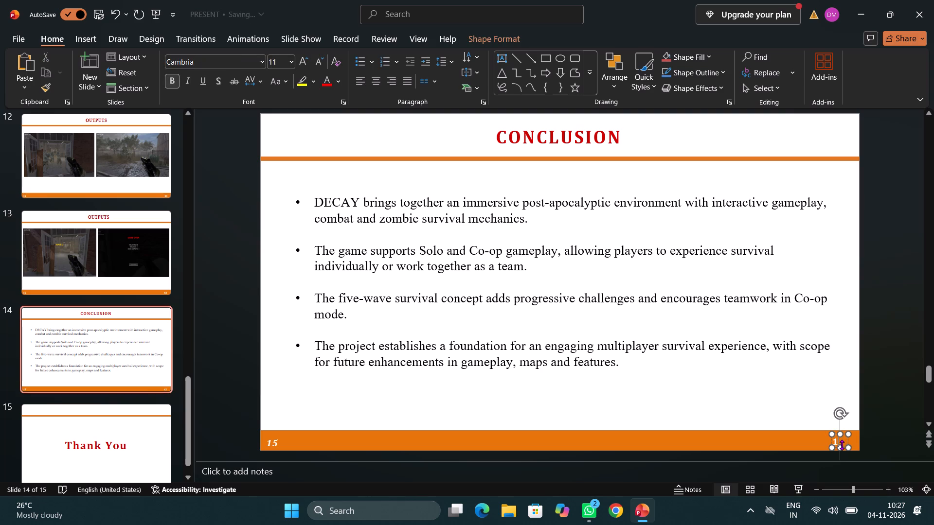
key(3)
click(111, 350)
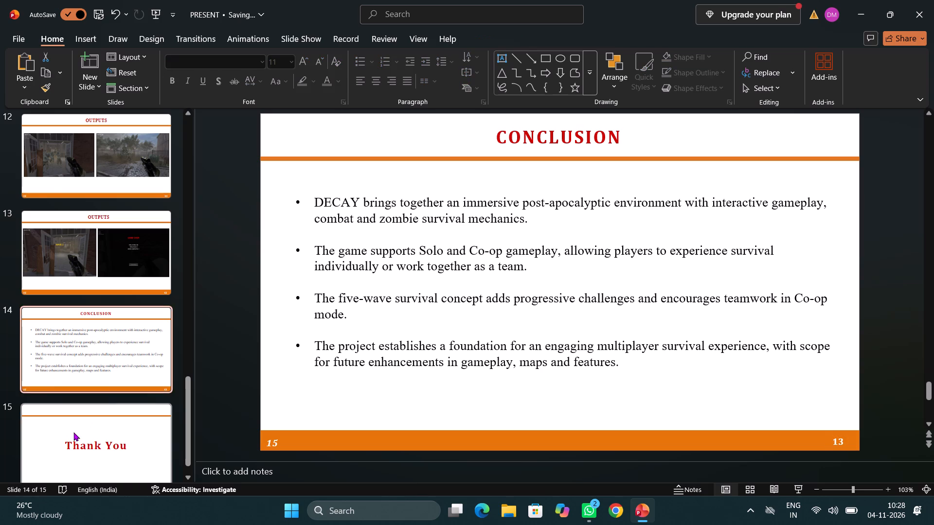
Set the footer page number of the closing Thank You slide to 14.
click(73, 432)
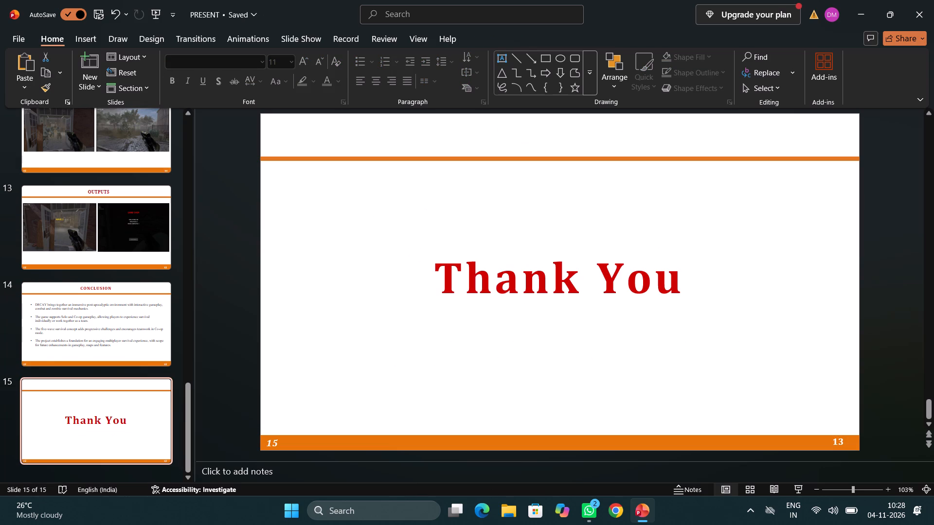
click(842, 442)
key(BackSpace)
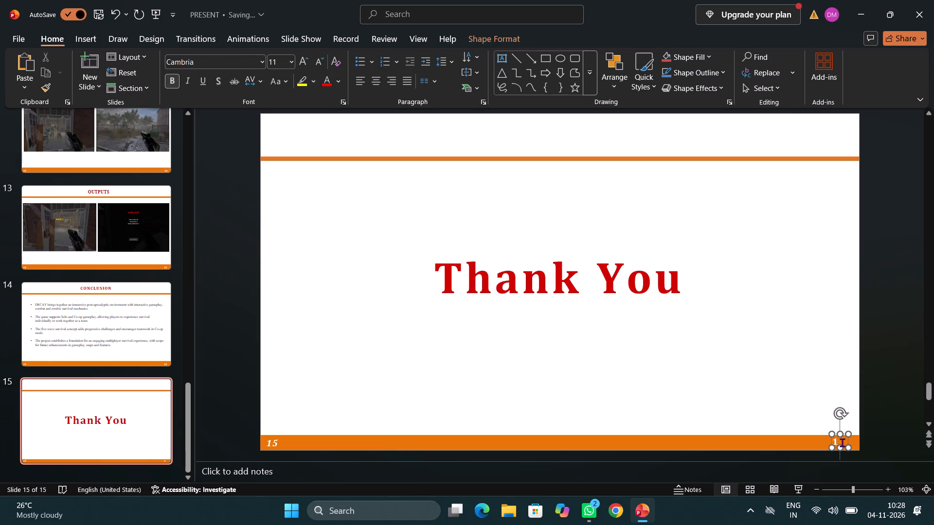
key(4)
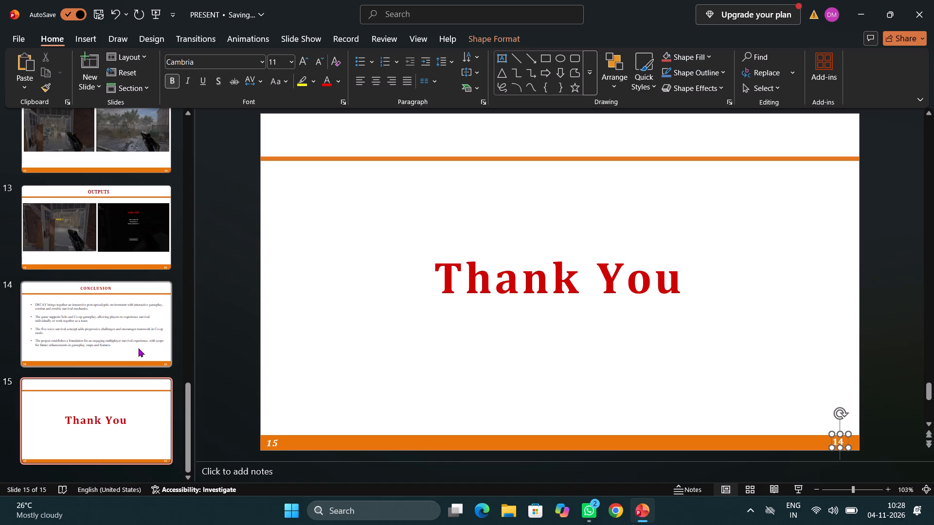
Save the presentation with the corrected page numbers.
click(138, 346)
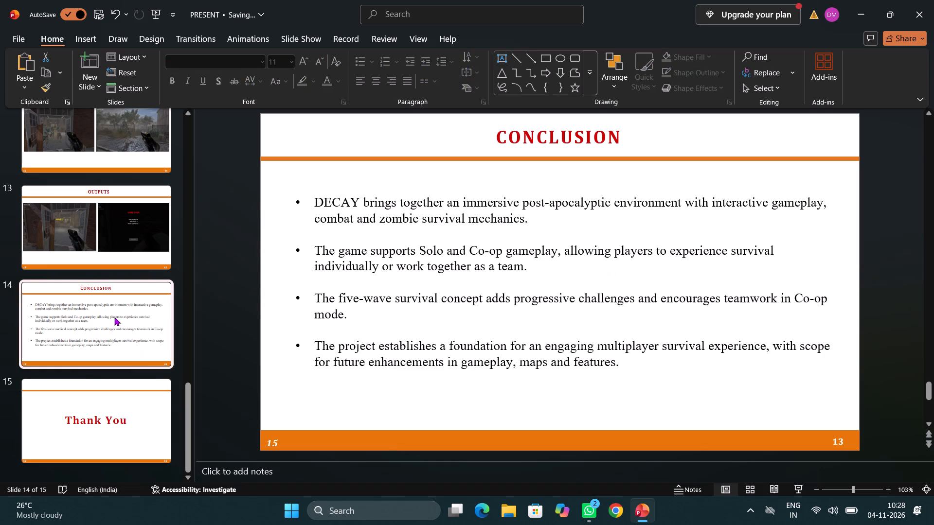
scroll(114, 317, up, 16)
scroll(114, 317, up, 10)
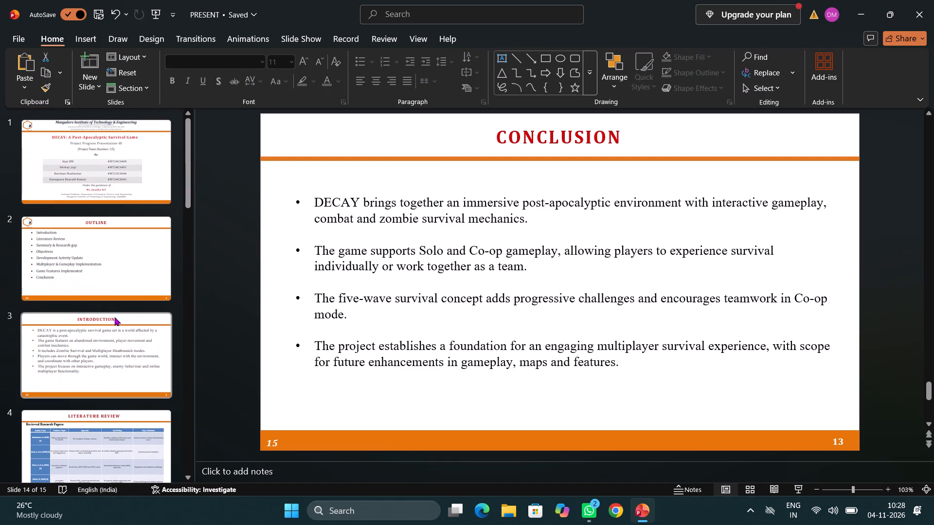
key(ctrl+s)
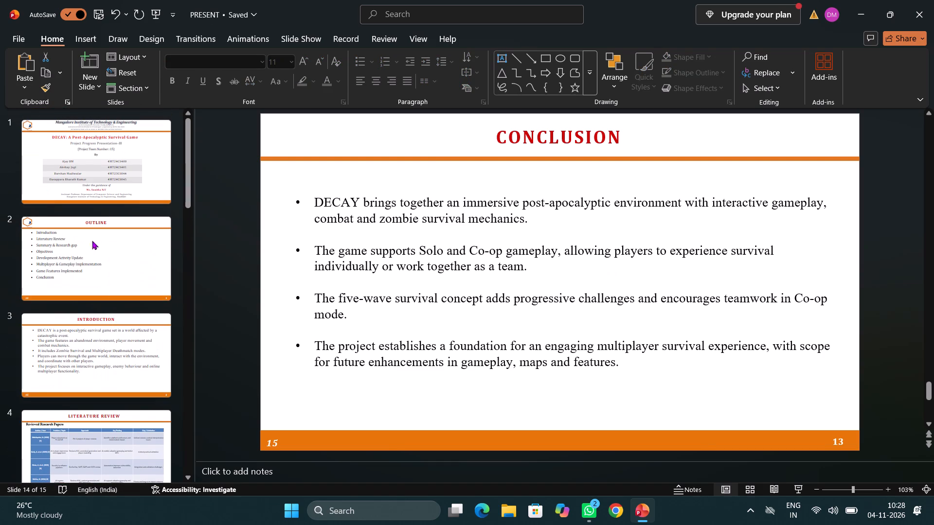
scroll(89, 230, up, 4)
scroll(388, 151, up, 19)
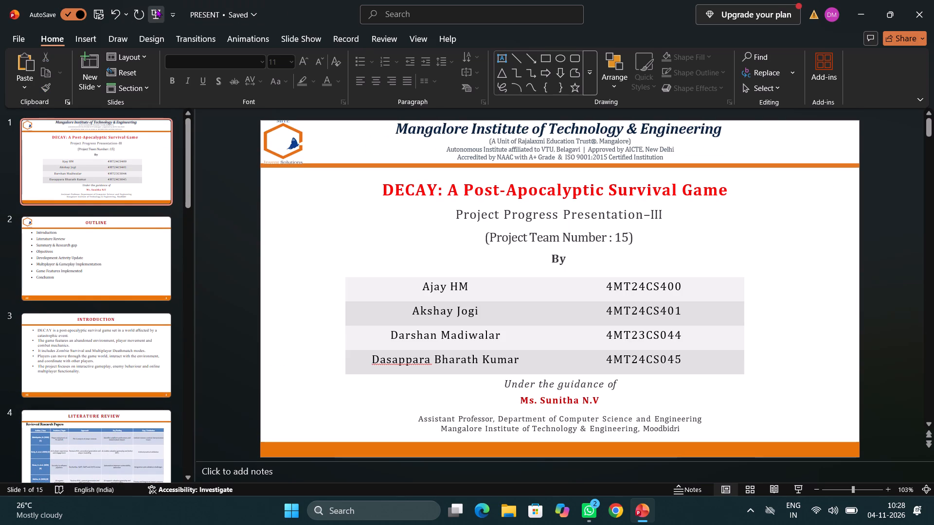
click(156, 9)
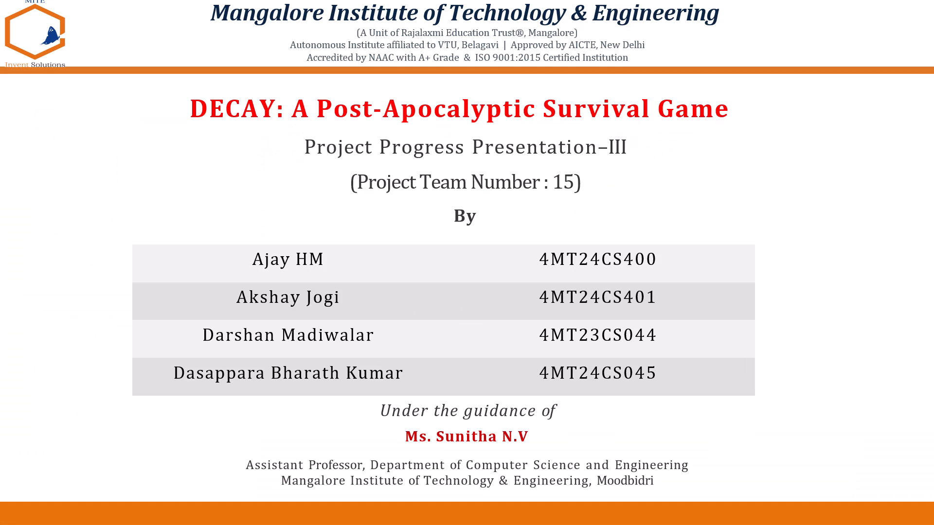
key(Right)
key(Right)
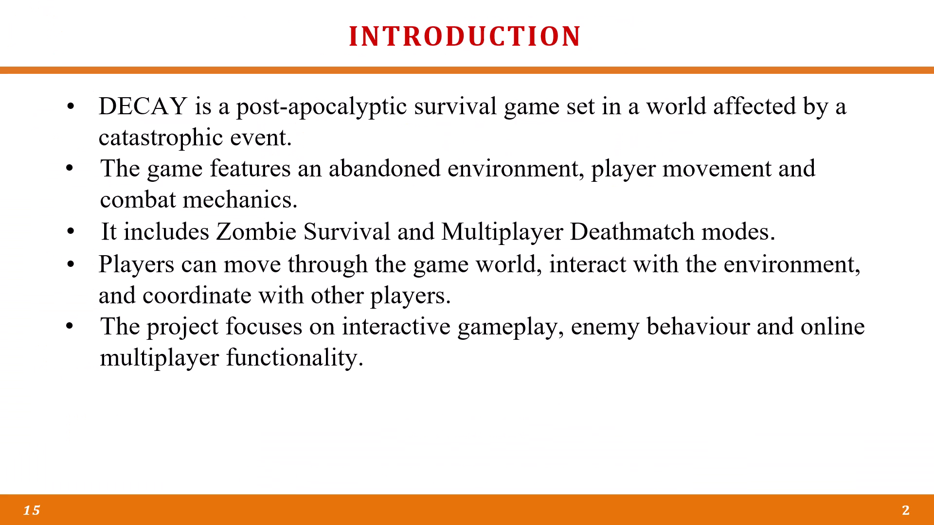
key(Left)
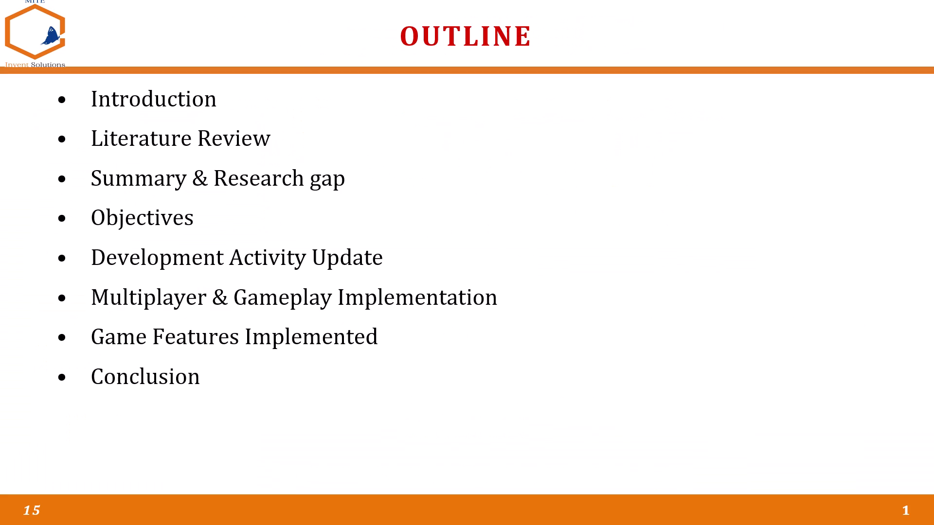
key(Right)
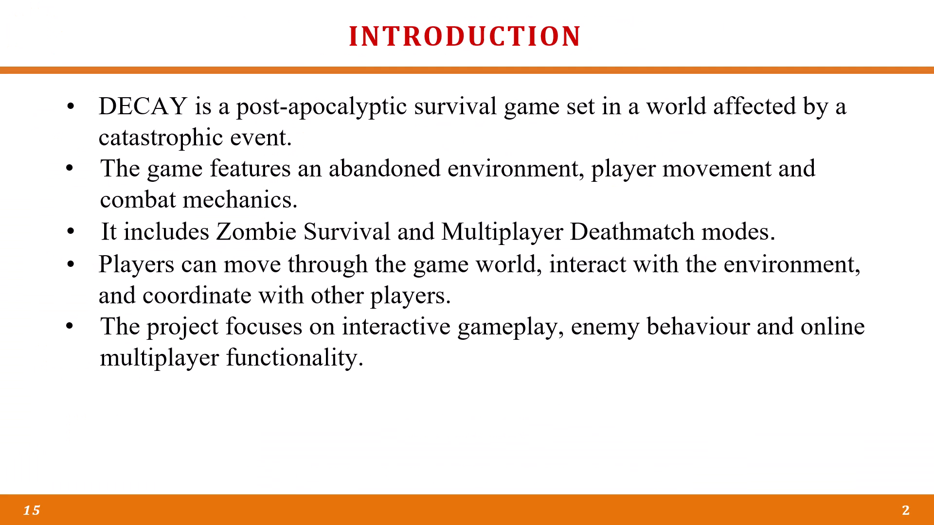
key(Right)
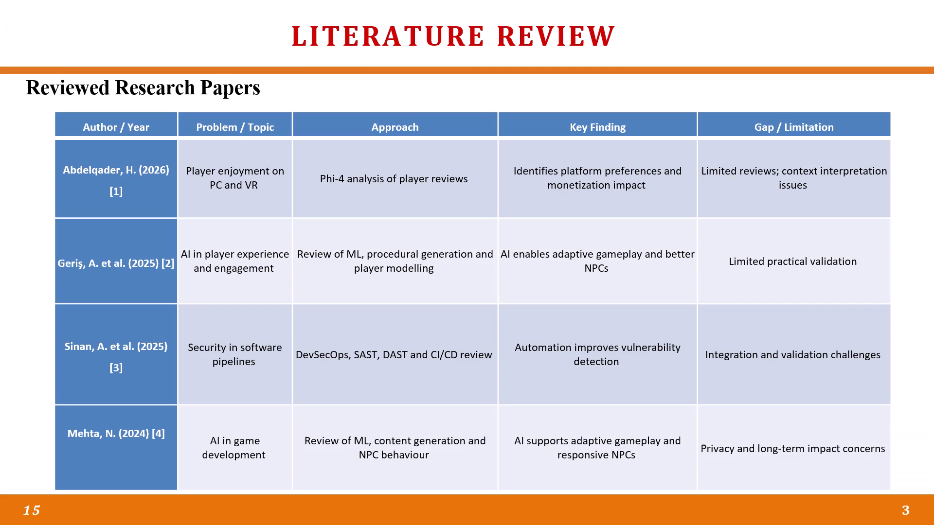
key(Right)
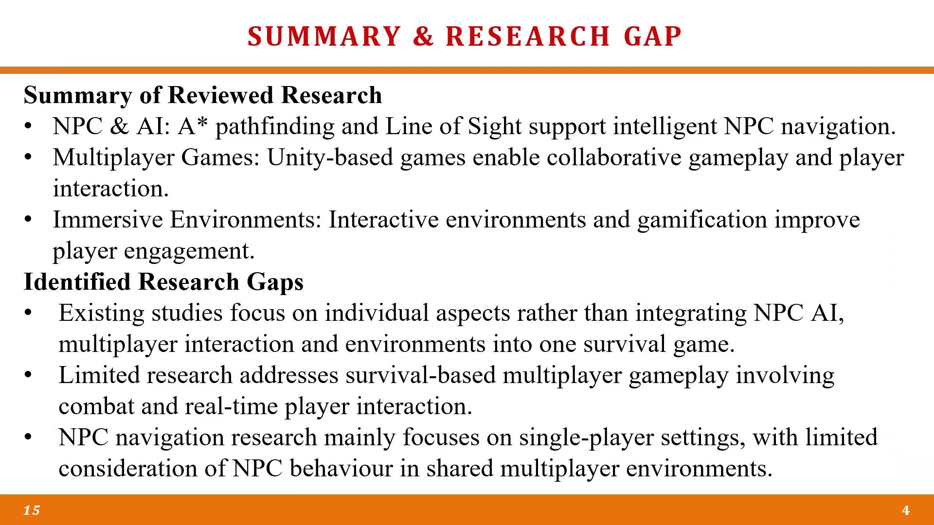
key(Right)
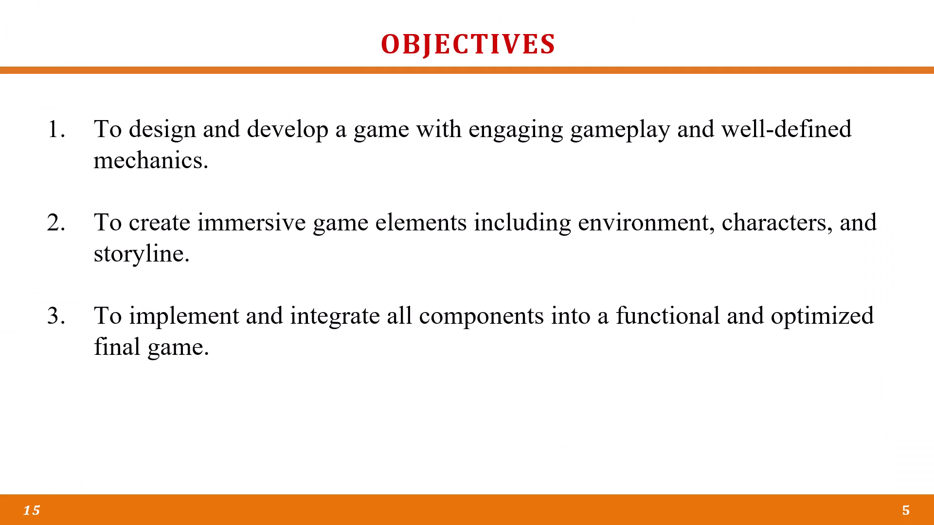
key(Right)
key(Right)
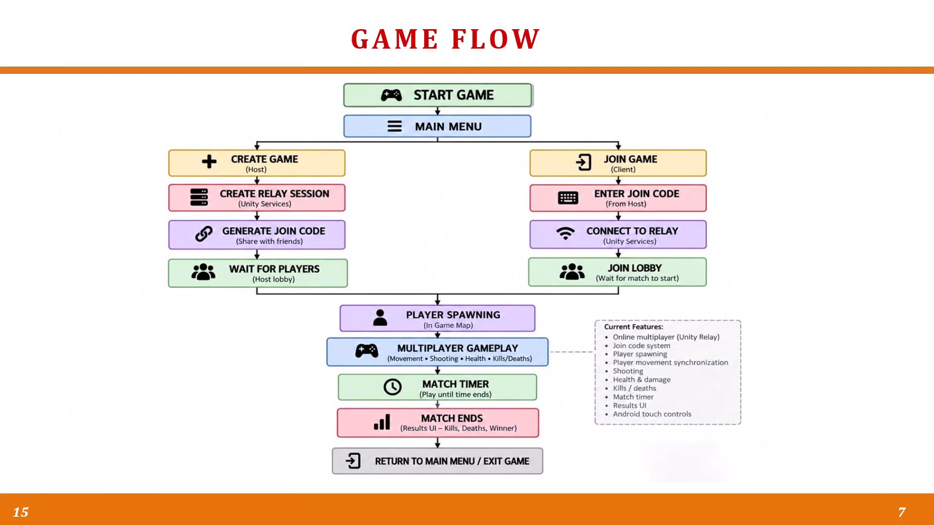
key(Right)
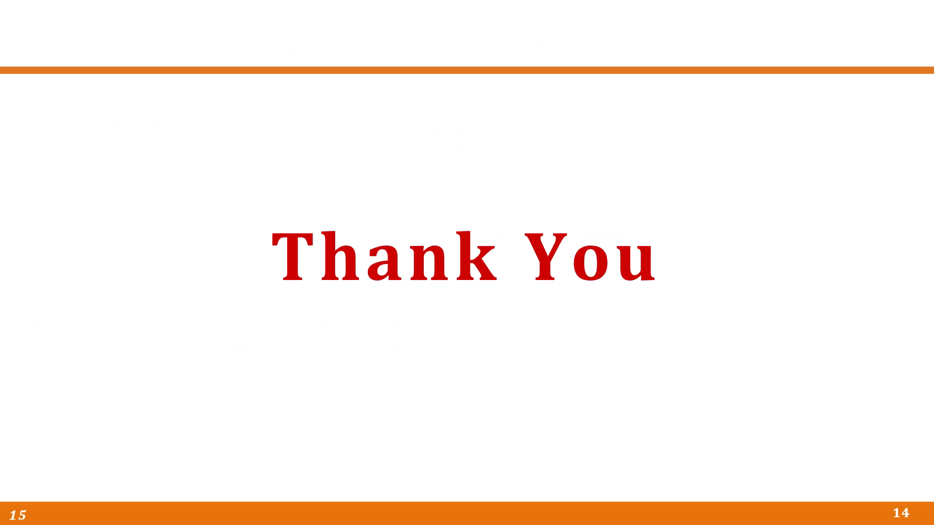
End the slide show after the closing Thank You slide and return to the slide editing view.
key(Right)
key(Right)
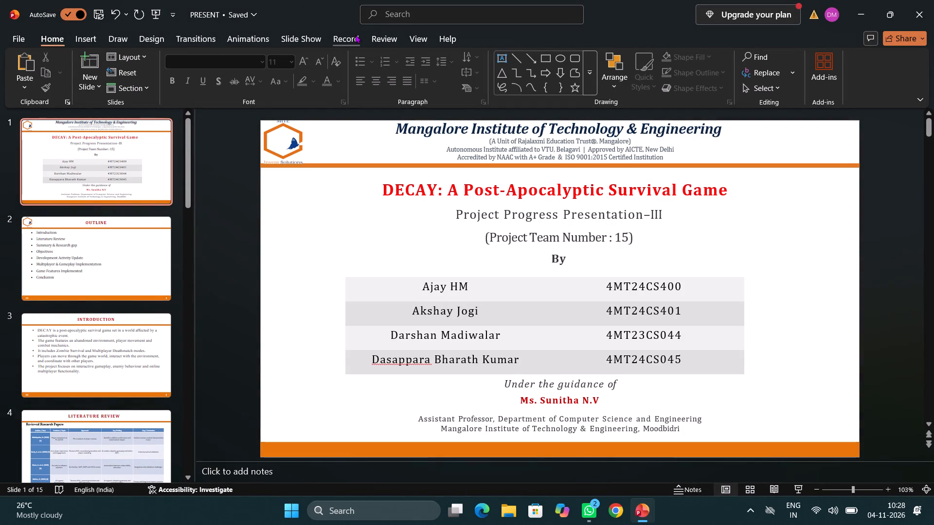
Save the reviewed DECAY game presentation.
key(ctrl+s)
key(ctrl+s)
key(ctrl+s)
key(ctrl+s)
key(ctrl+s)
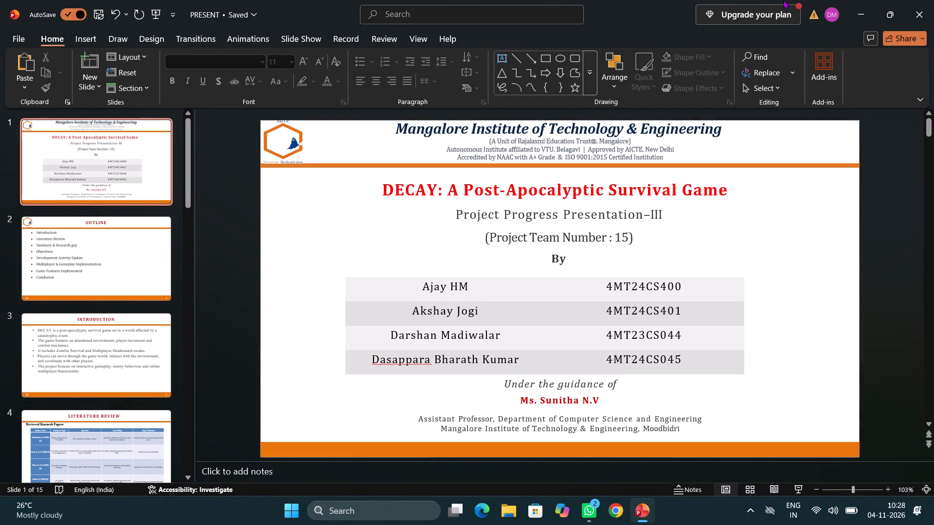
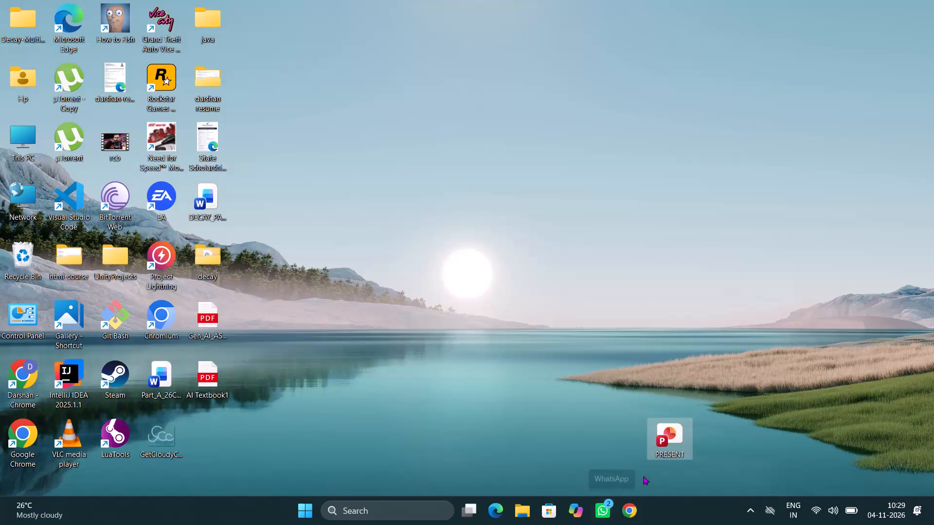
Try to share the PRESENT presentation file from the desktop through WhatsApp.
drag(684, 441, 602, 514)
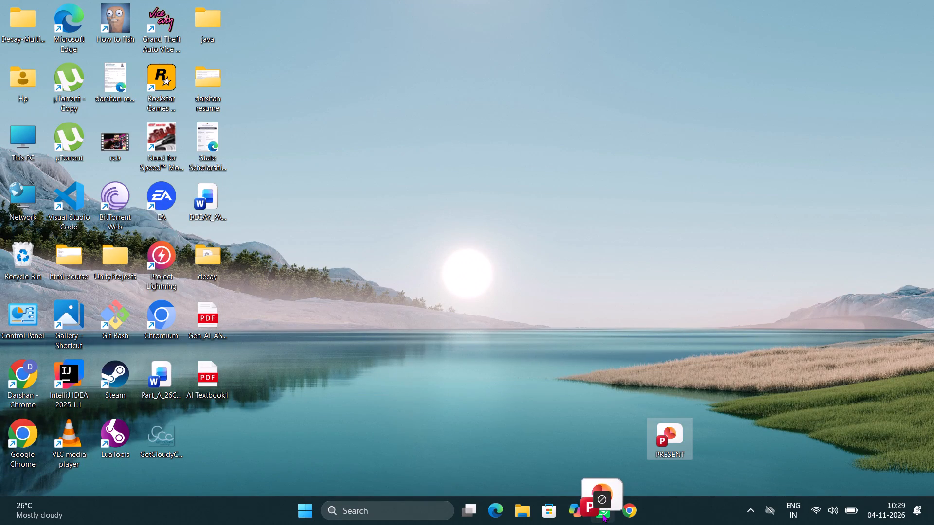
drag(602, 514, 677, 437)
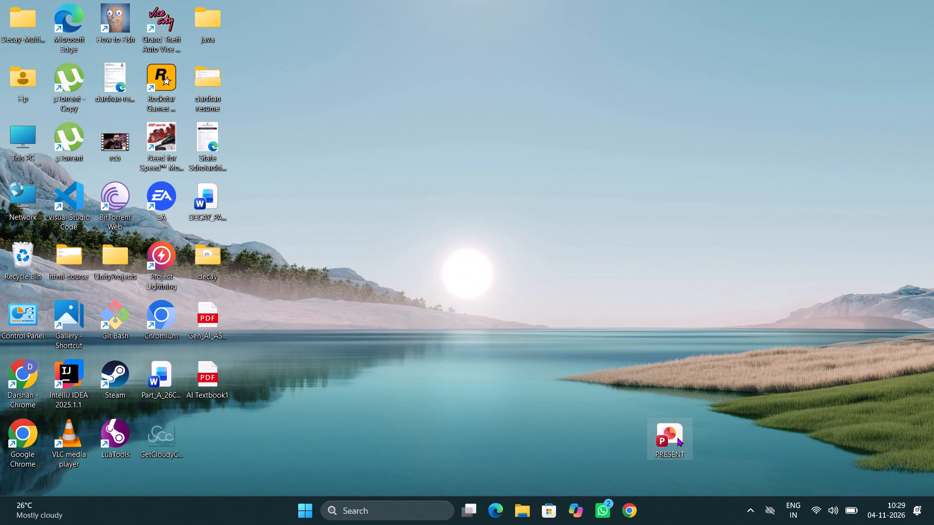
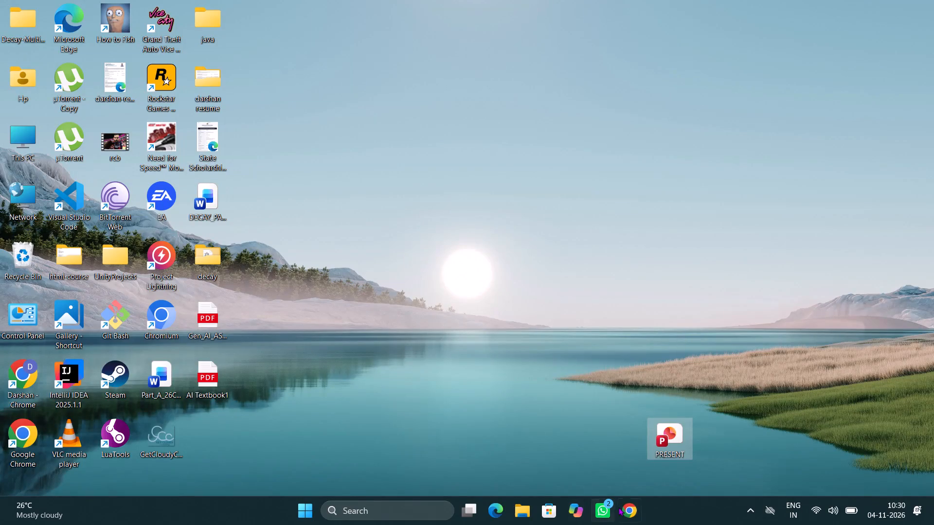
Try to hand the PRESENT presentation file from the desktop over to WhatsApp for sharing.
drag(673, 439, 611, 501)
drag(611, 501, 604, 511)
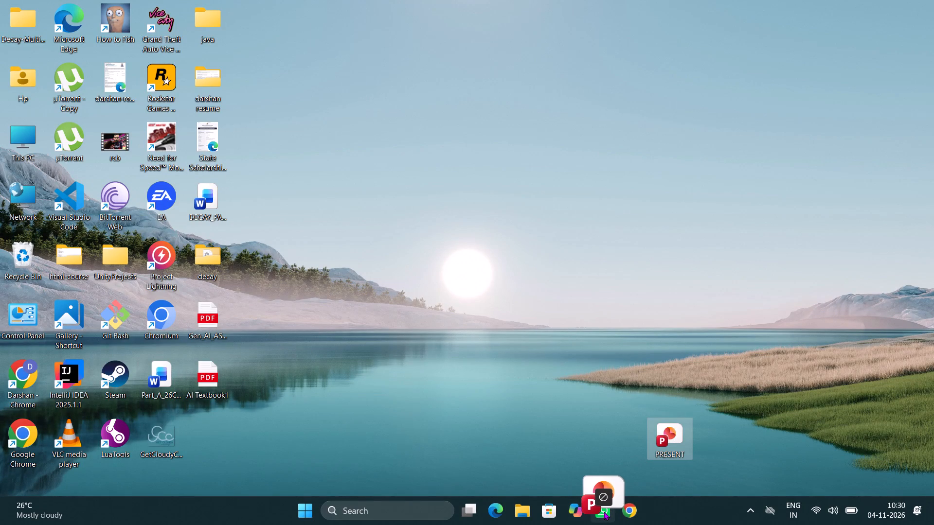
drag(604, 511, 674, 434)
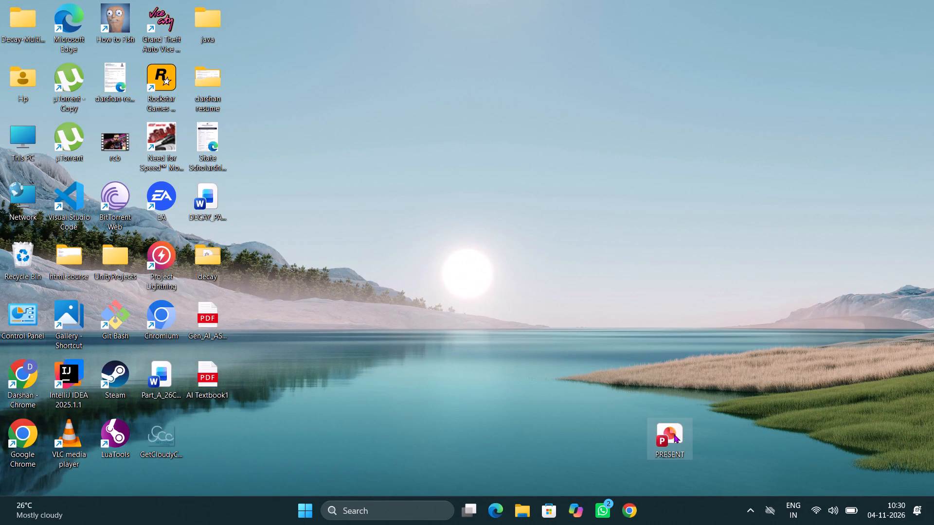